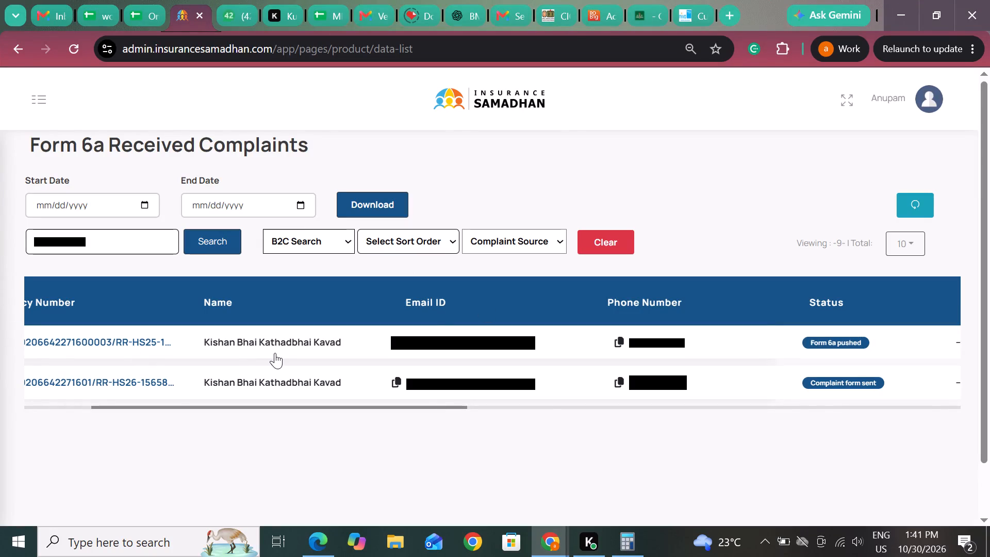
Review the policy number, contact, status and hearing date columns of the two listed Form 6a complaints.
scroll(275, 353, "right", 3)
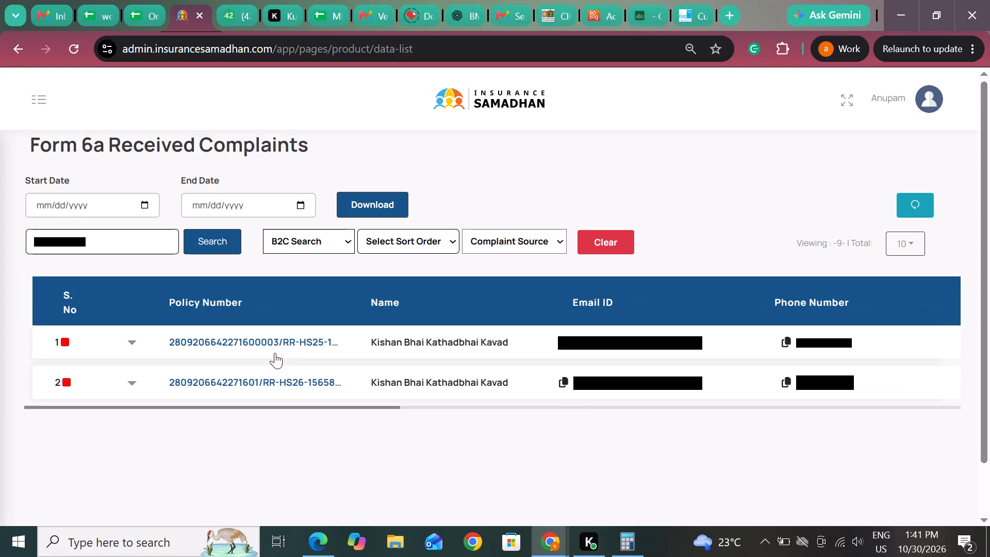
scroll(412, 366, "up", 1)
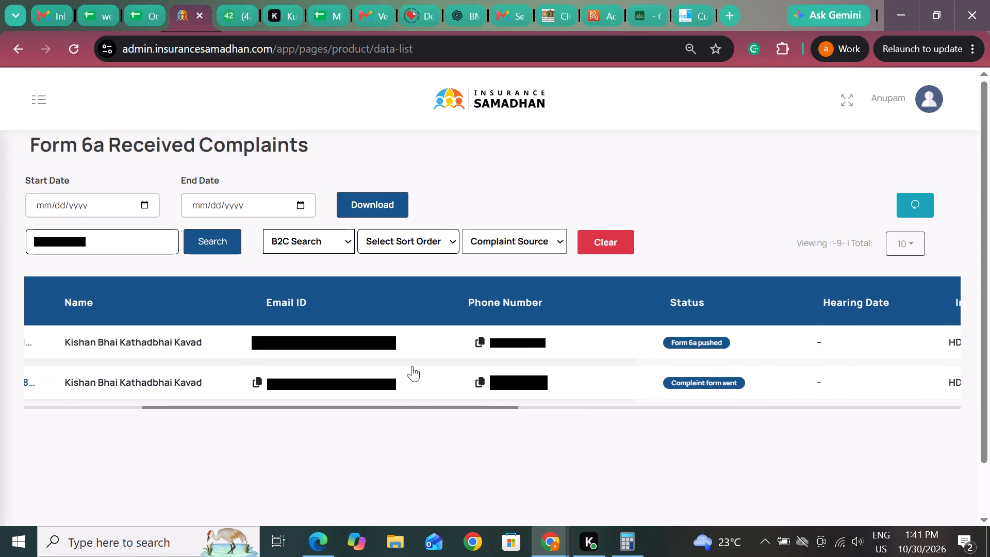
scroll(412, 366, "up", 1)
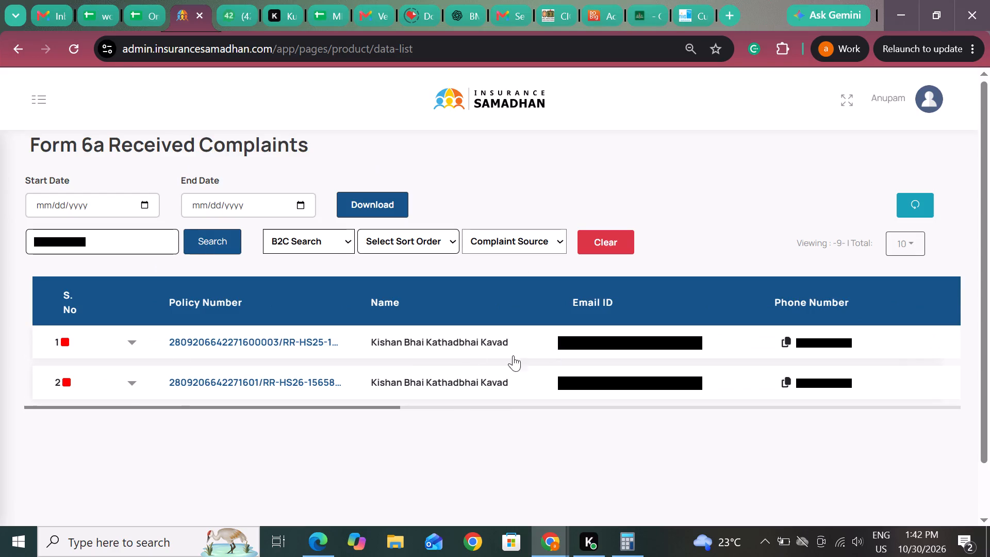
scroll(453, 345, "left", 2)
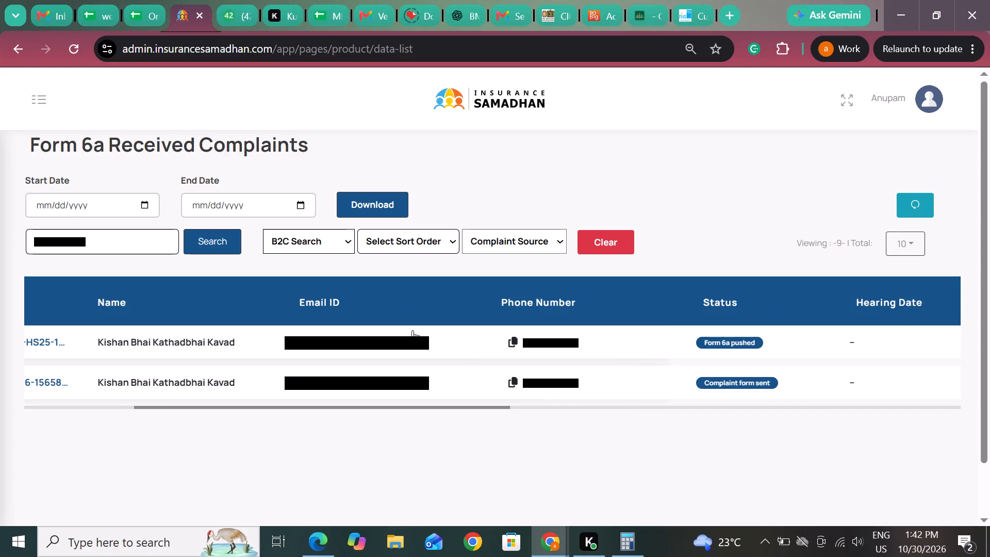
scroll(369, 351, "right", 1)
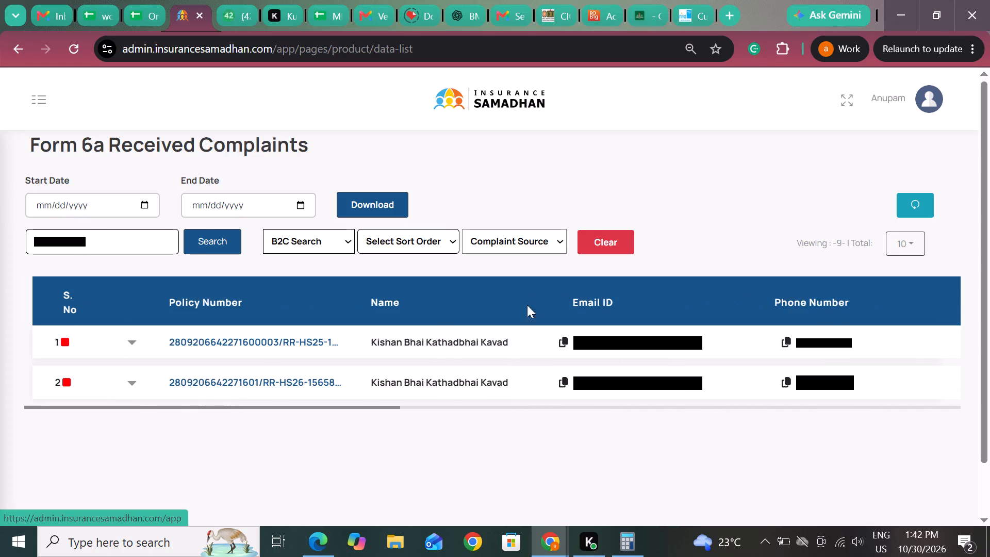
scroll(492, 373, "left", 3)
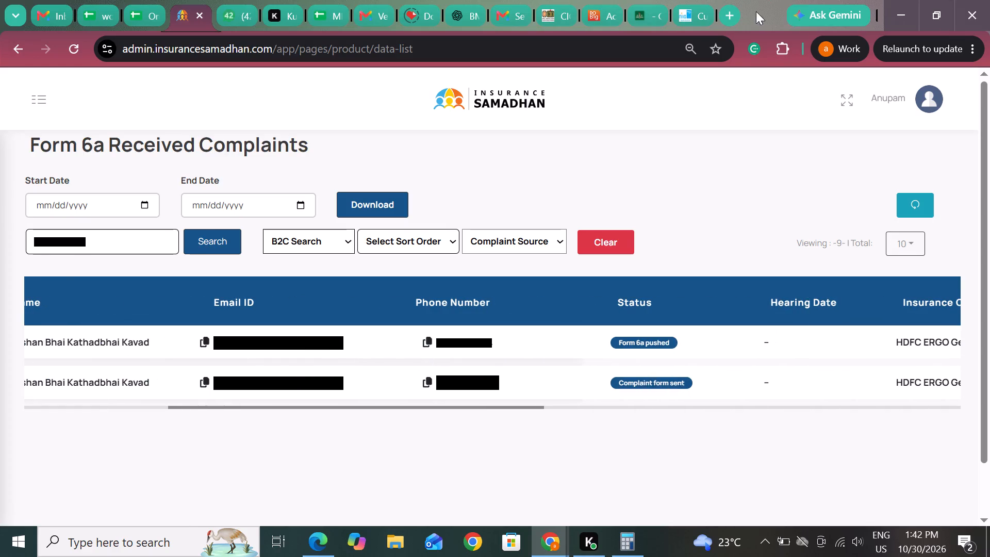
Search Google in a new browser tab for "red bull ki peti kitne ki aati hai".
left_click(729, 22)
left_click(428, 318)
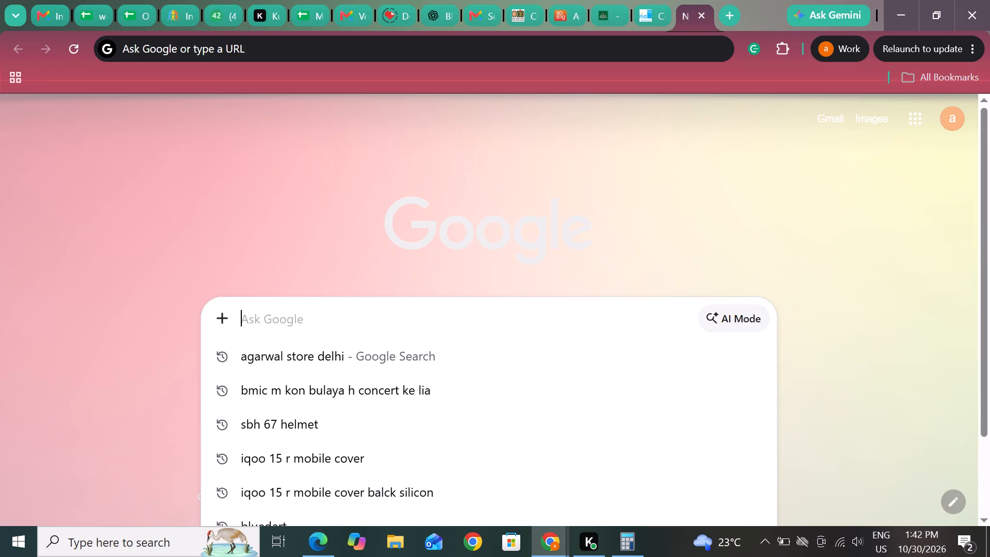
type("red bull ki")
key("space")
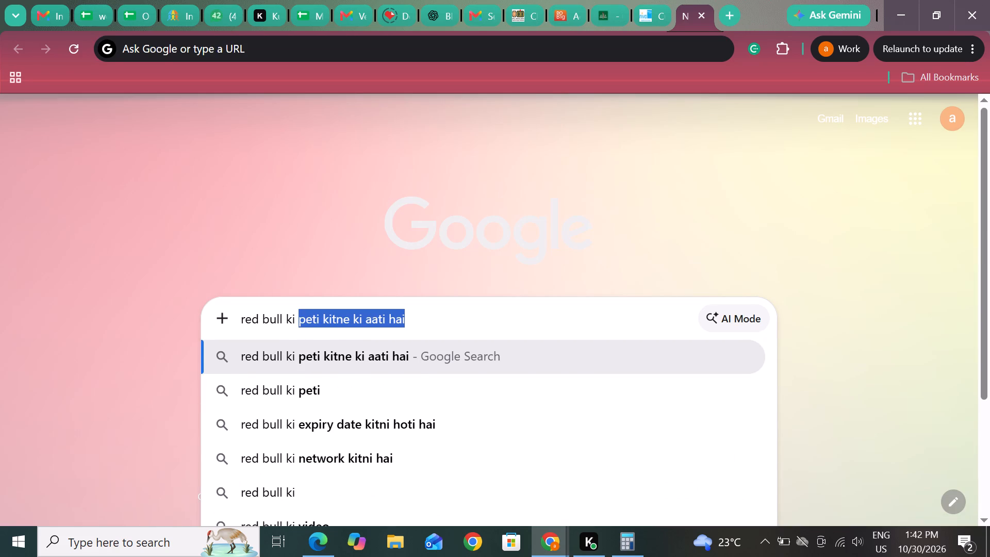
key("Return")
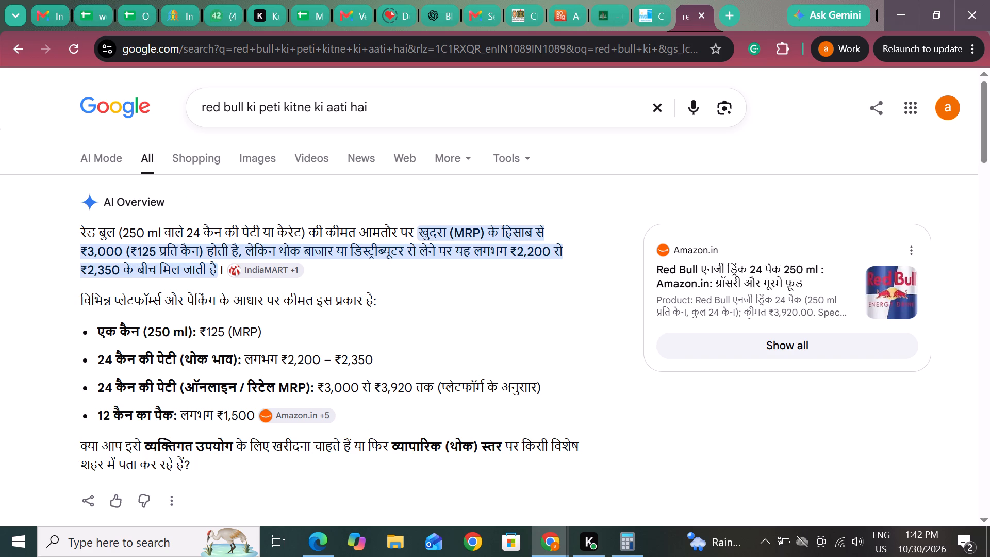
Examine the AI overview and web results for the price of a case of Red Bull.
scroll(172, 352, "down", 1)
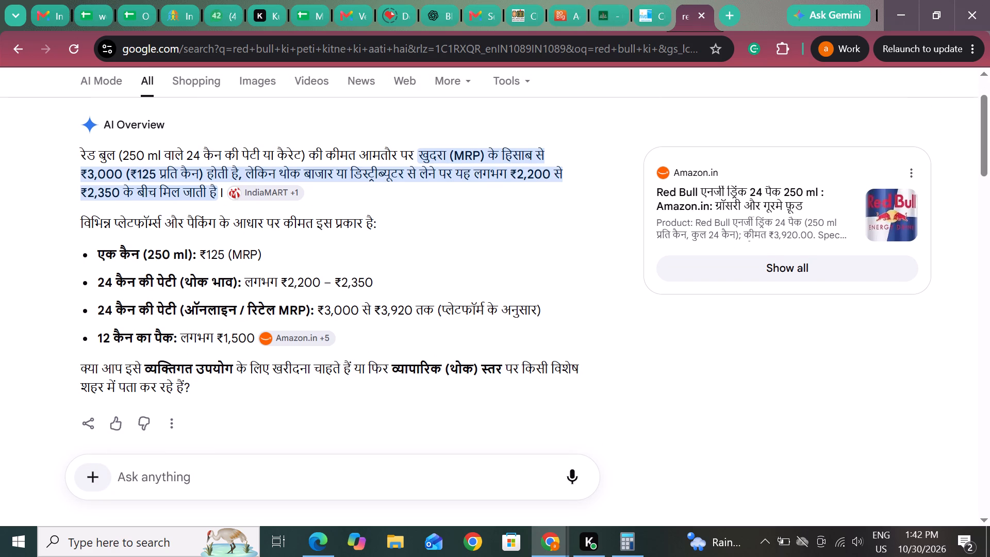
scroll(140, 334, "up", 1)
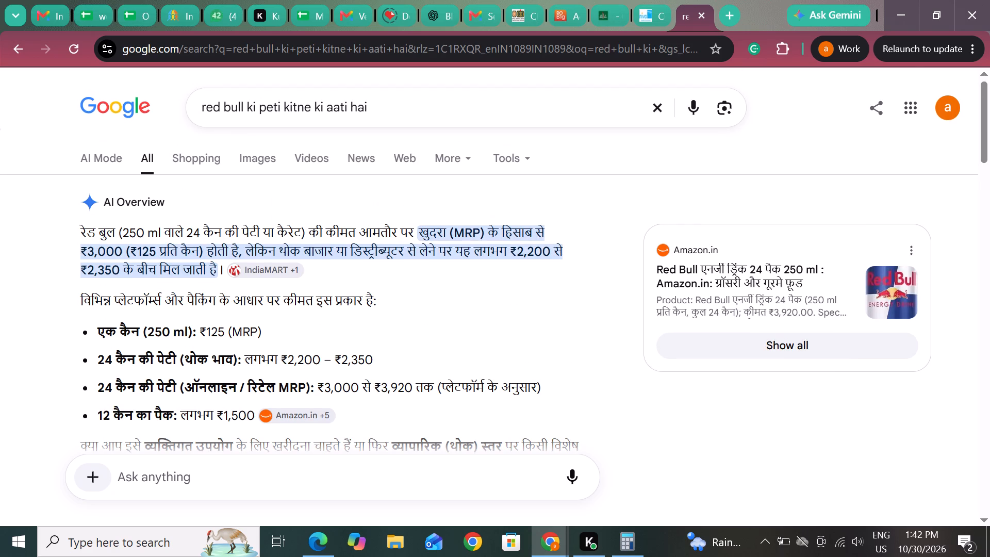
scroll(222, 357, "down", 1)
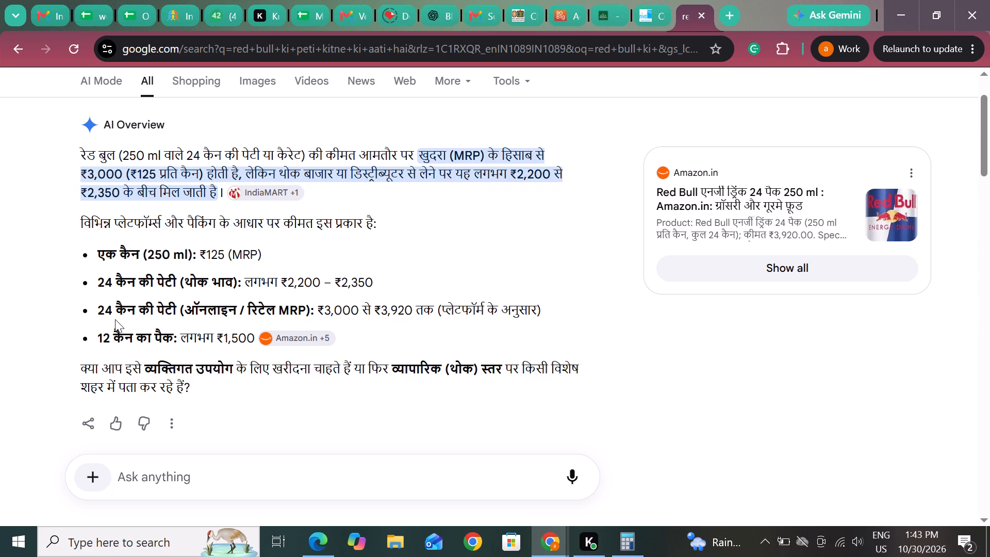
scroll(209, 339, "down", 3)
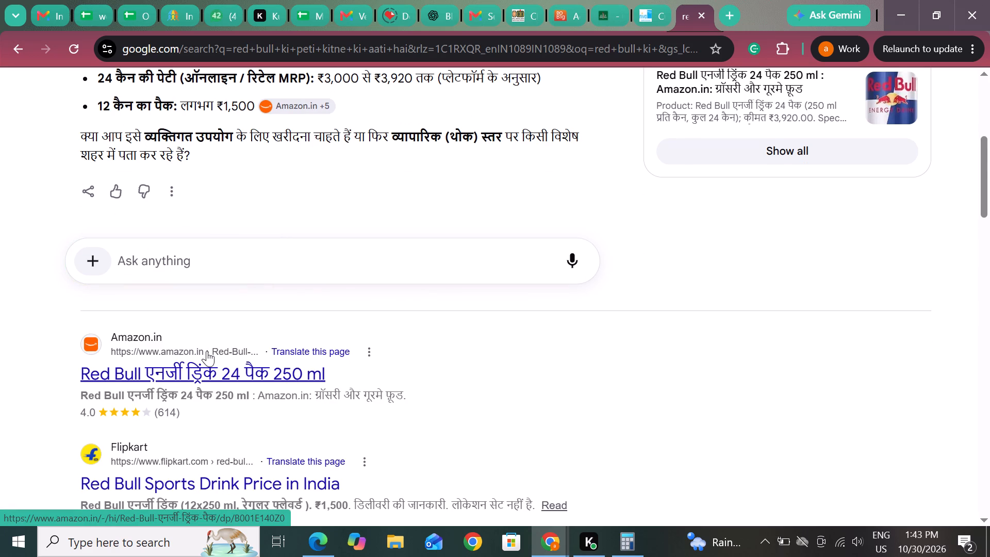
scroll(207, 352, "down", 1)
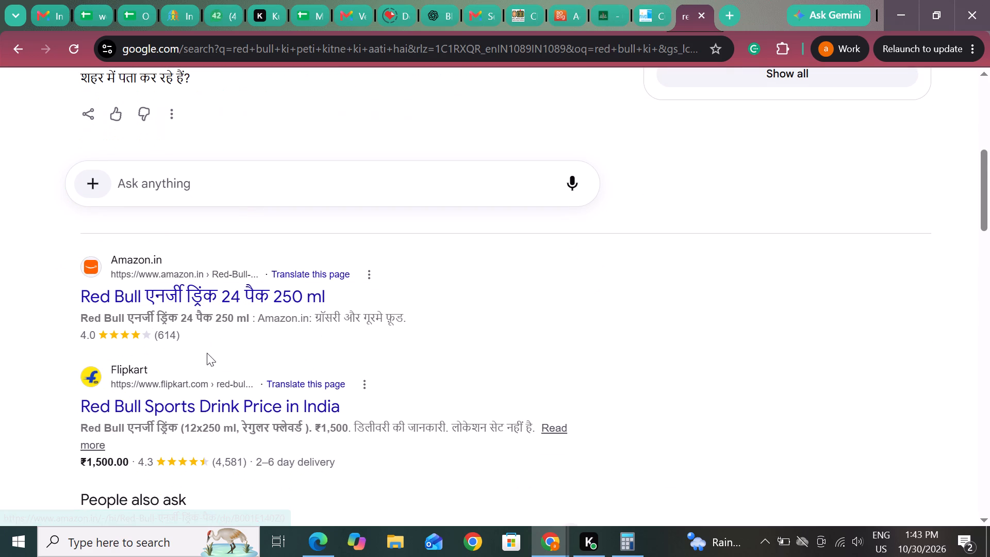
scroll(207, 353, "down", 2)
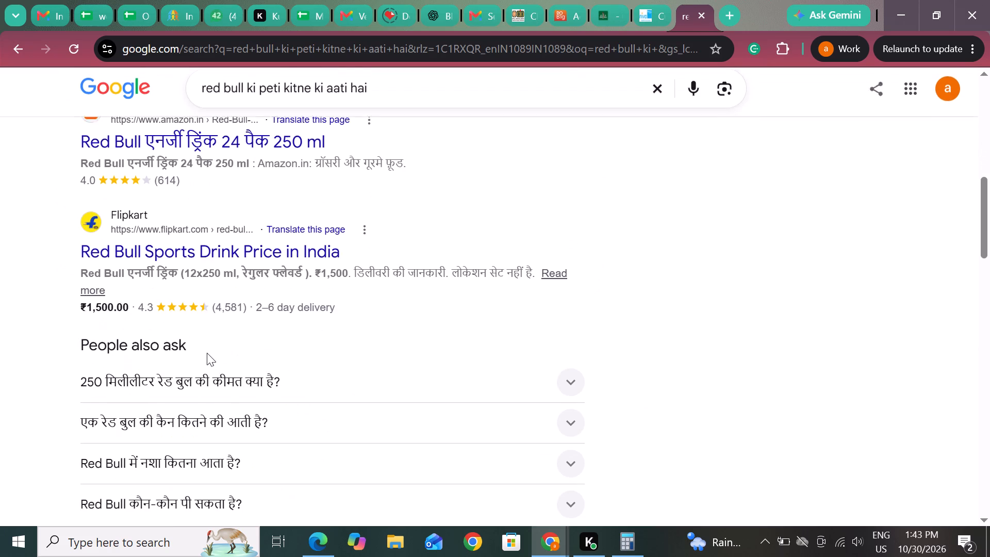
scroll(207, 353, "down", 3)
scroll(238, 338, "up", 7)
scroll(243, 338, "down", 4)
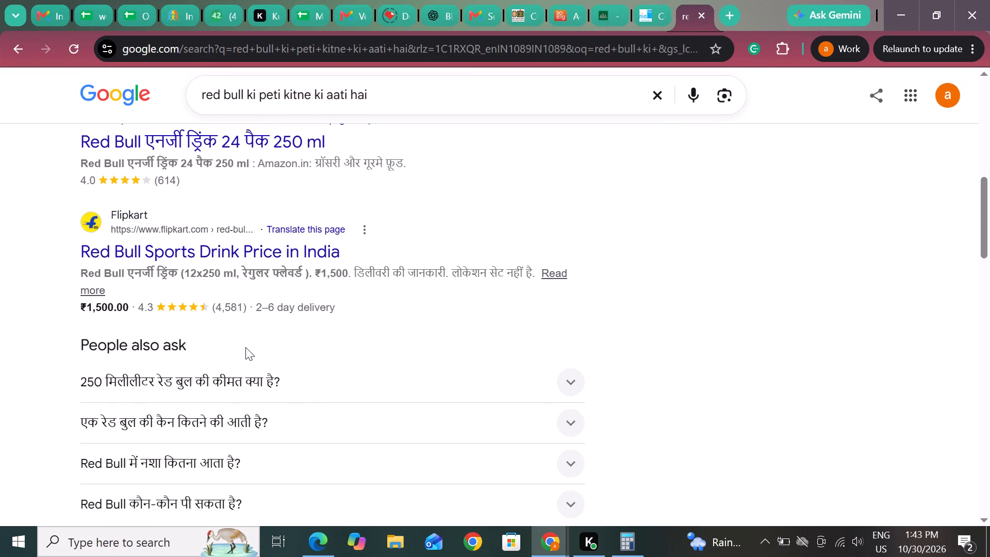
scroll(248, 341, "down", 6)
scroll(268, 358, "up", 2)
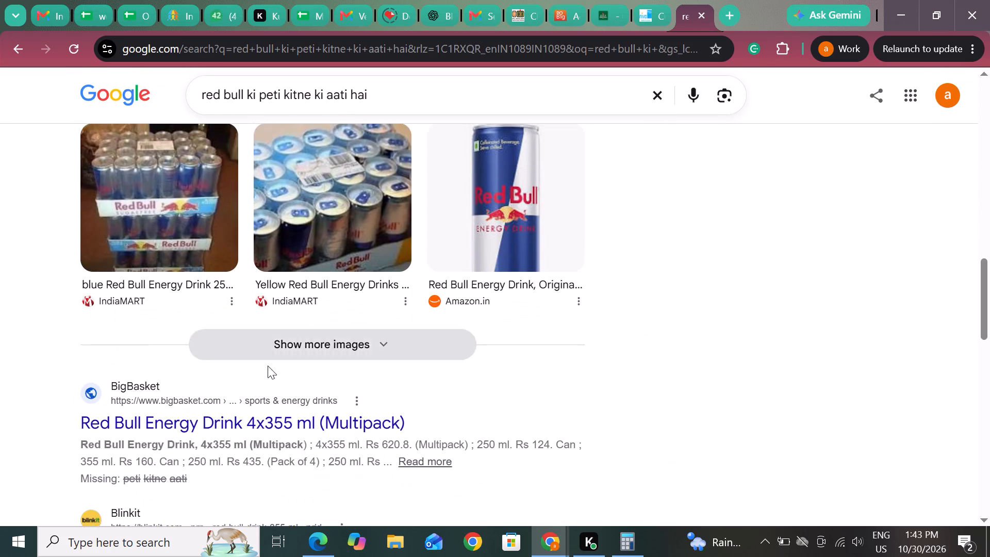
scroll(268, 366, "up", 12)
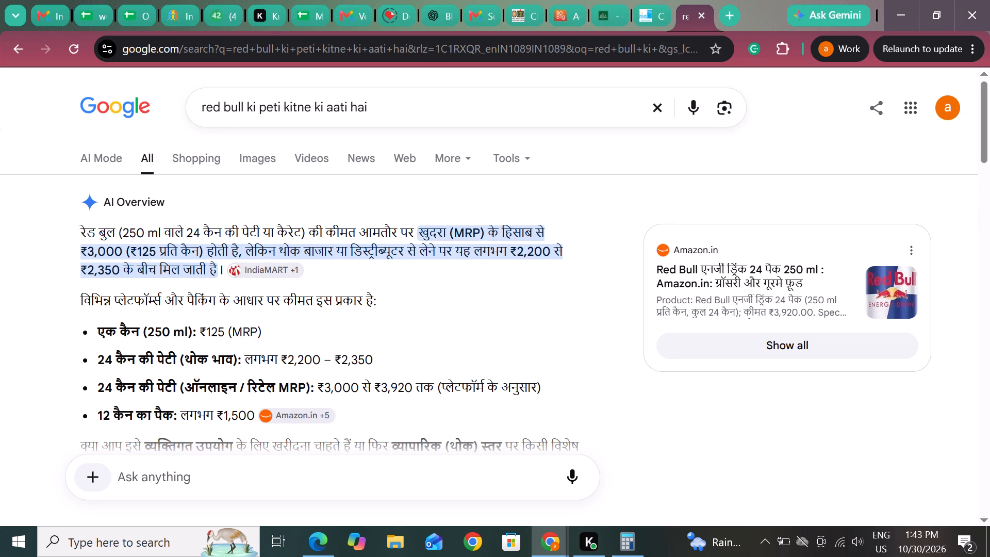
Replace "red bull" in the query and search for the suggestion "white monster ki peti kitne ki aati hai".
left_click_drag(245, 109, 209, 115)
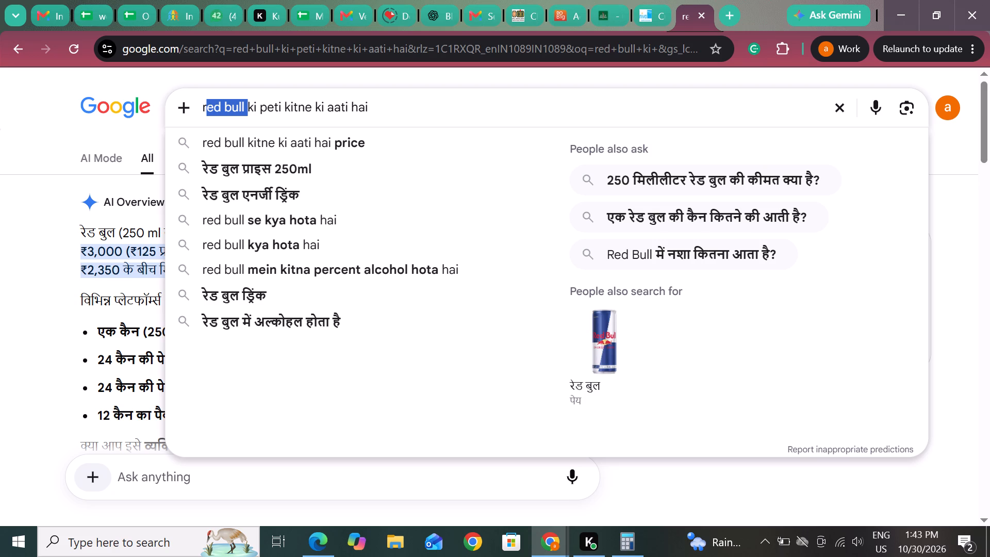
key("BackSpace")
key("BackSpace")
key("BackSpace")
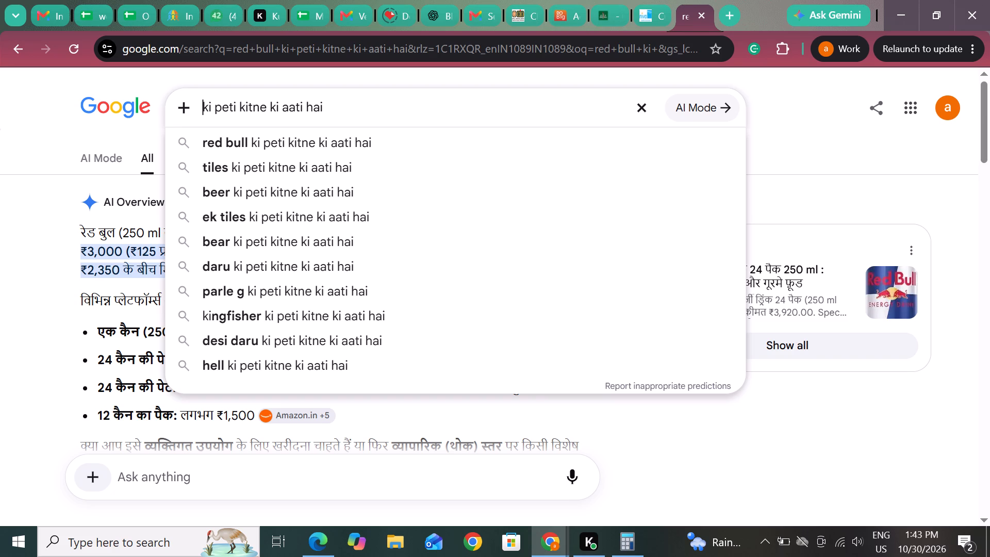
key("space")
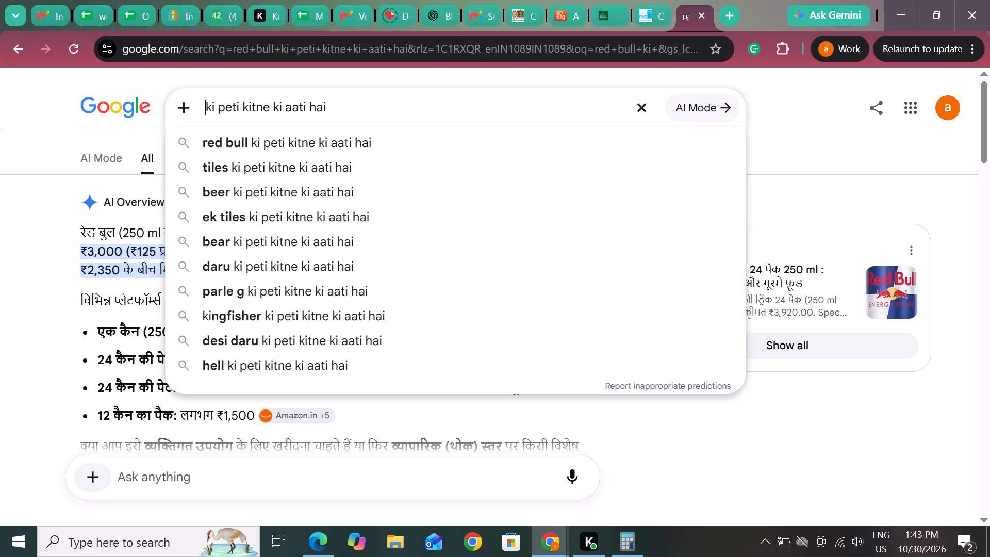
type("white")
key("space")
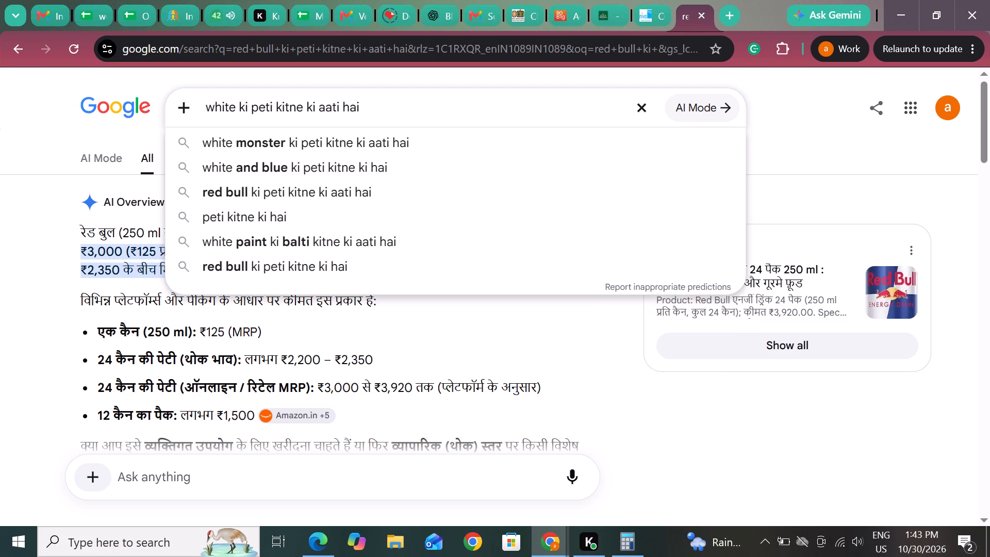
left_click(208, 141)
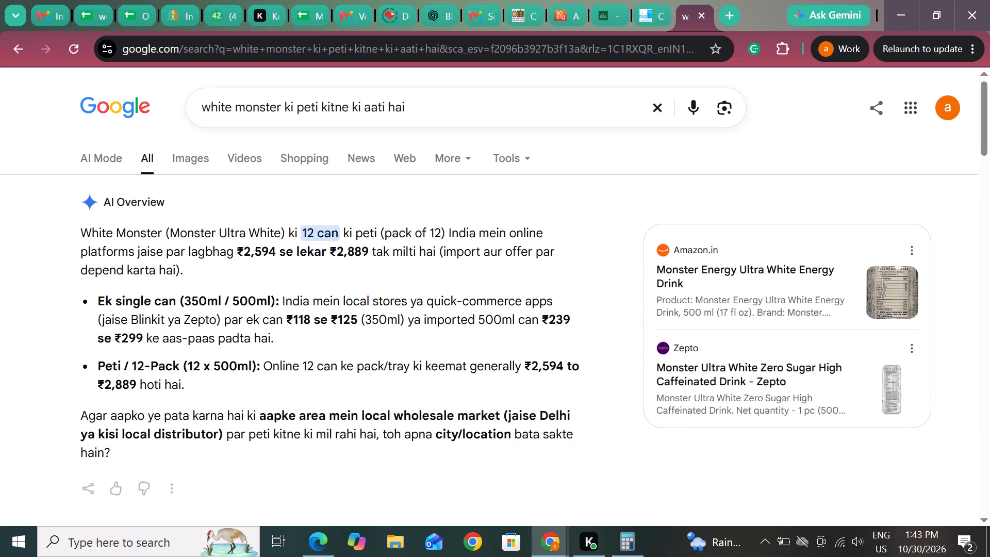
Examine the AI overview and web results for the price of a case of White Monster.
scroll(187, 284, "down", 4)
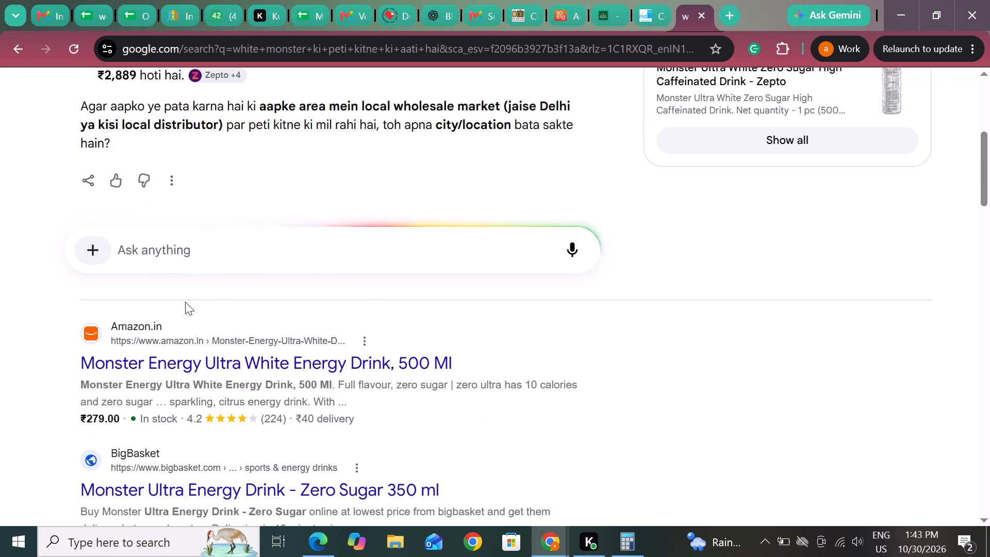
scroll(233, 327, "up", 6)
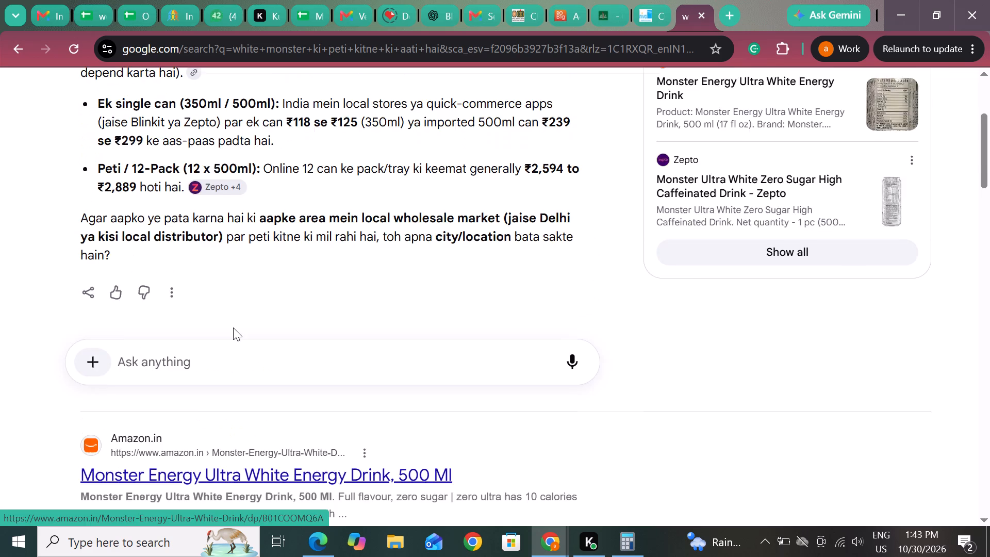
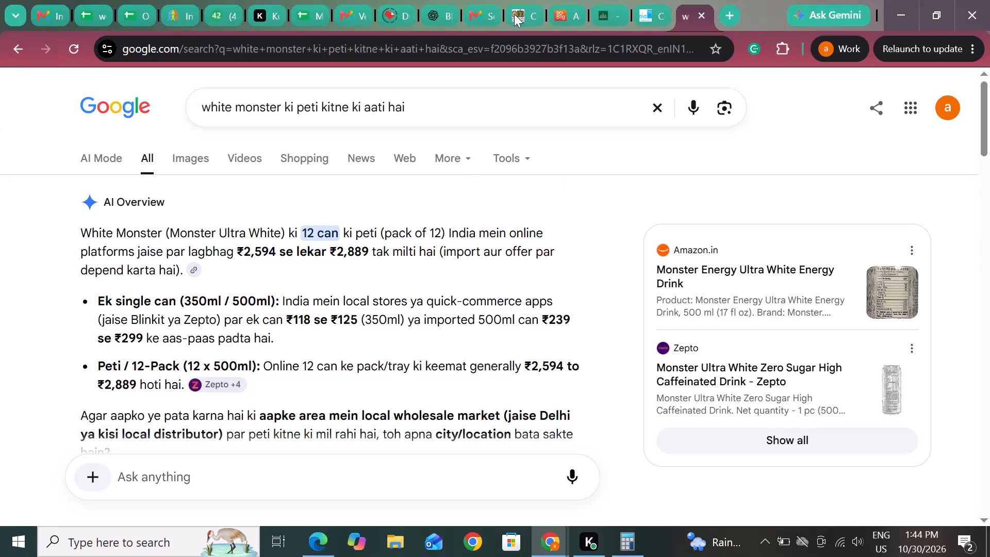
Close the browser tab holding the Google results for "white monster ki peti kitne ki aati hai".
left_click(705, 17)
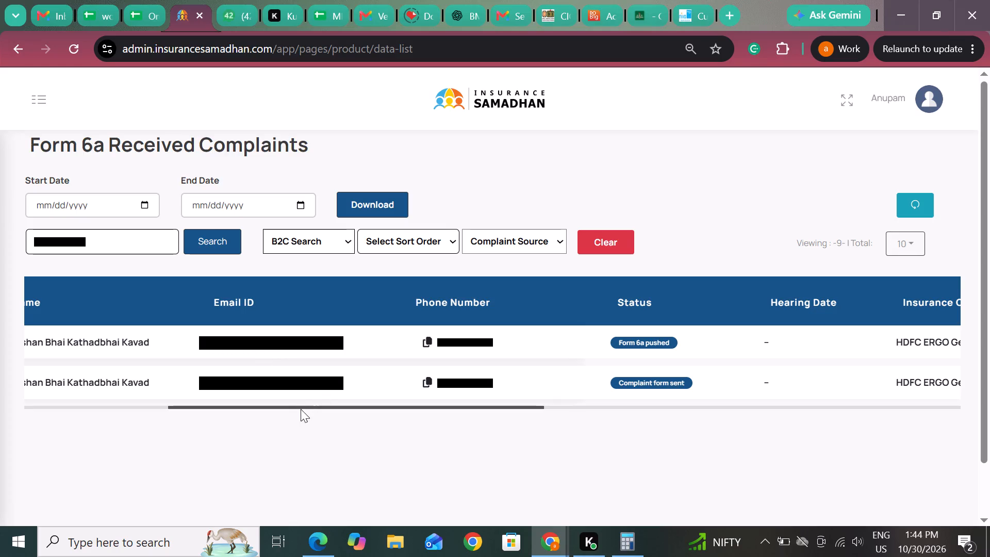
Examine the policy number, name, contact, status, hearing date and insurance company columns of the complaints found in Form 6a Received Complaints.
left_click_drag(301, 407, 234, 410)
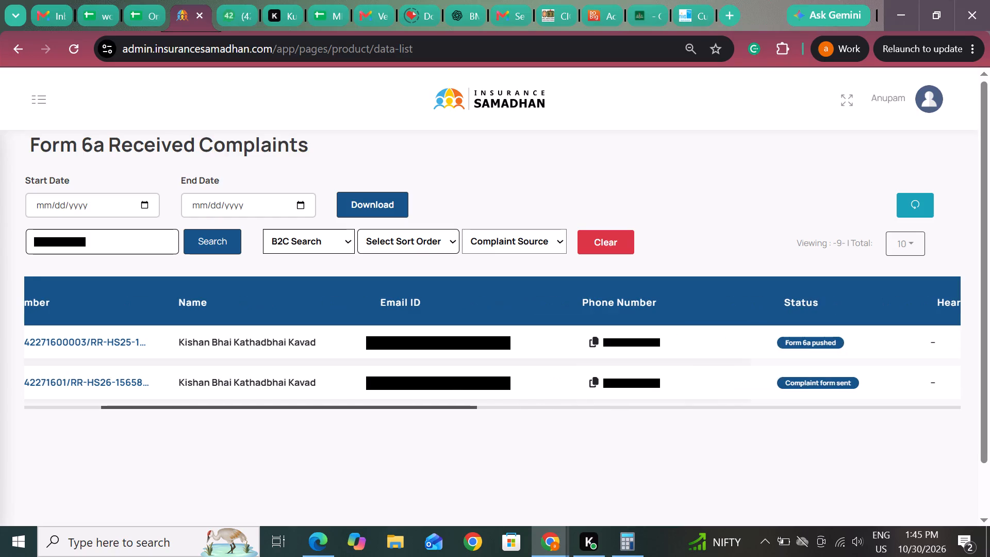
left_click_drag(234, 410, 201, 405)
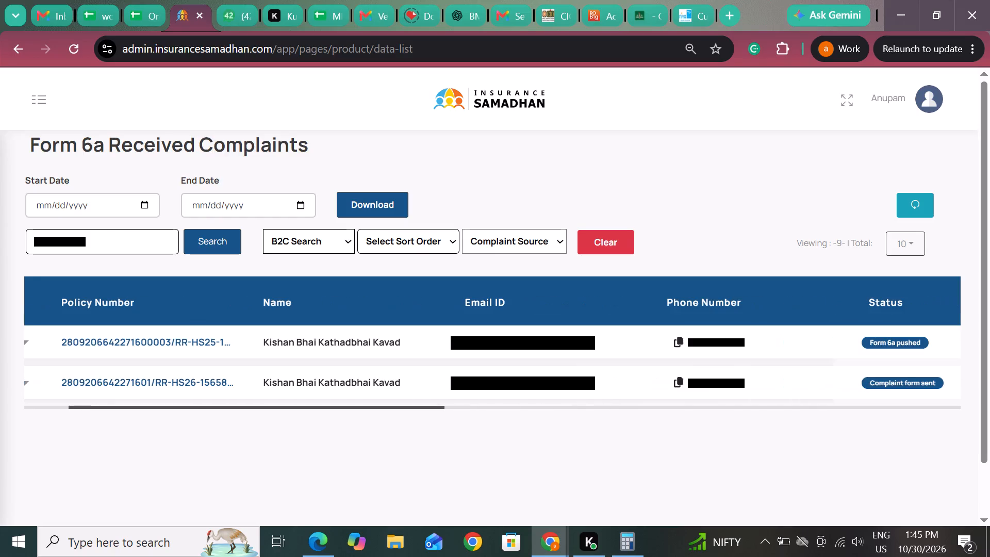
left_click_drag(201, 405, 336, 405)
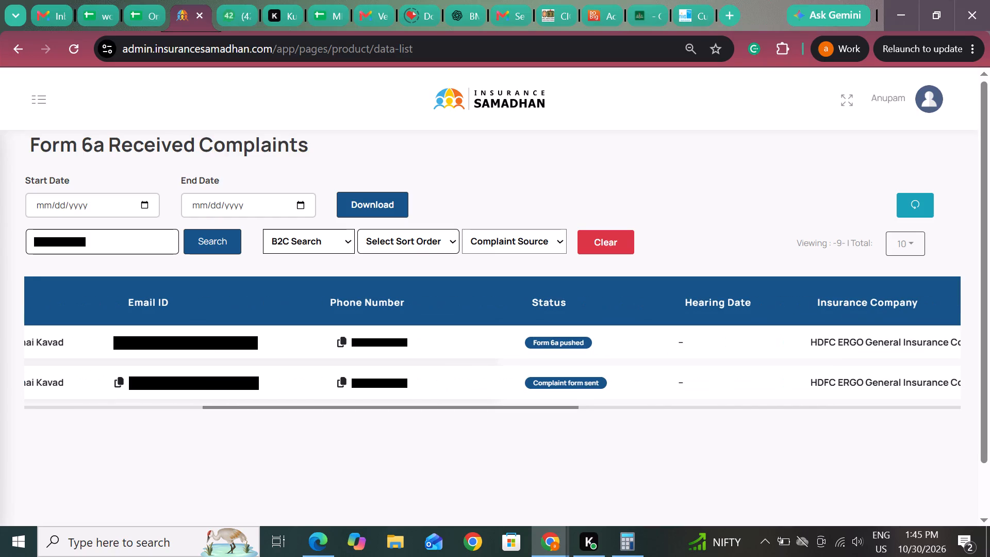
left_click_drag(336, 405, 280, 409)
left_click(194, 409)
left_click(191, 403)
left_click(192, 409)
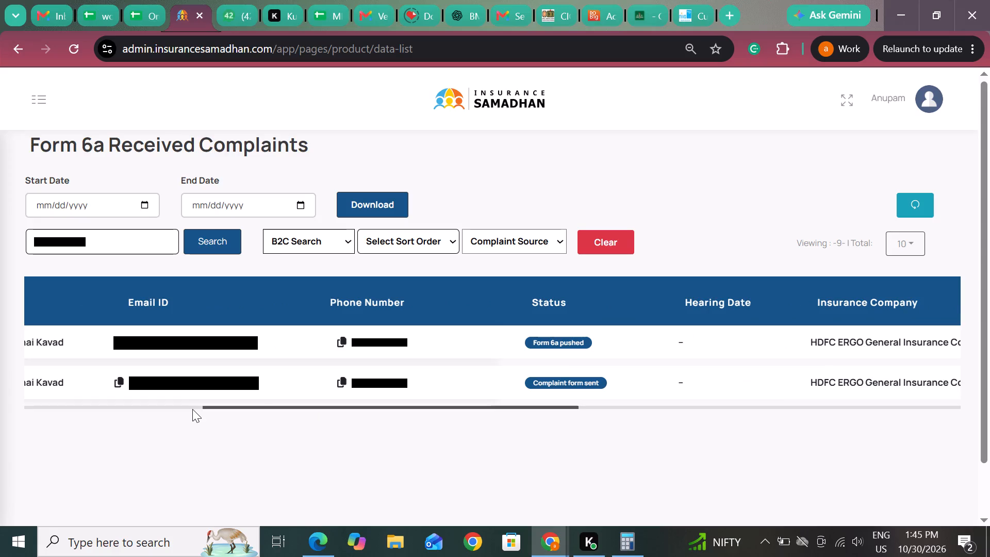
left_click(193, 407)
left_click_drag(194, 406, 274, 407)
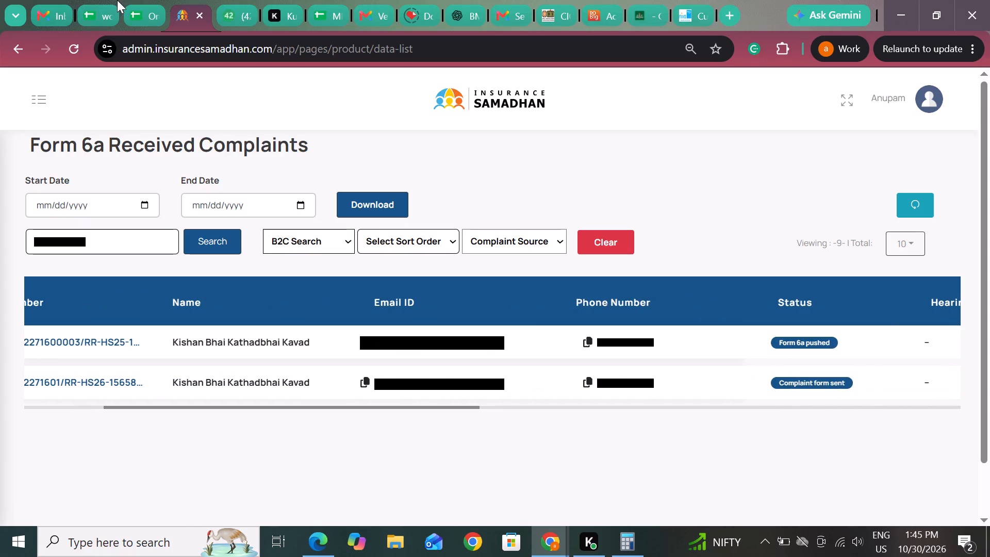
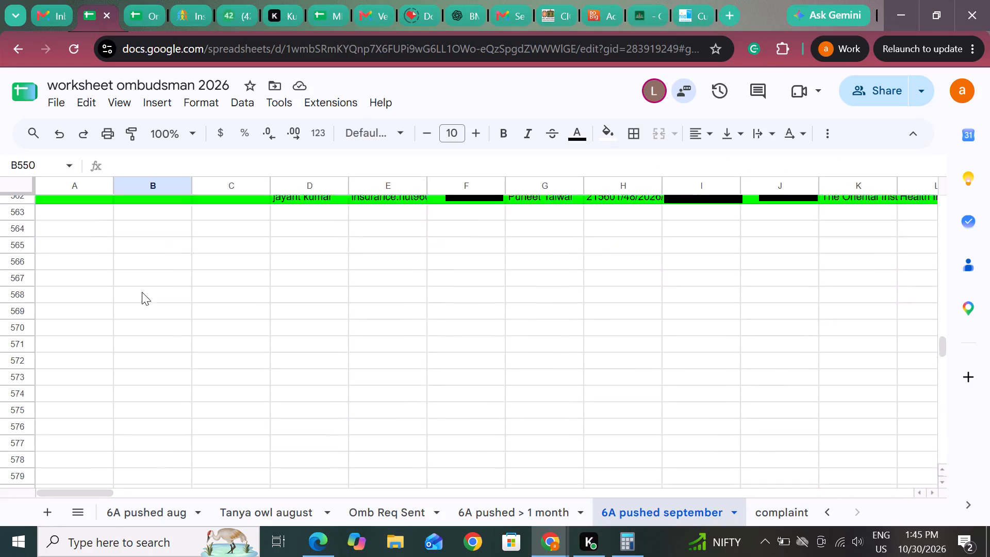
Copy the customer's phone number from row 540 of the 6A pushed september sheet.
scroll(142, 292, "down", 1)
scroll(142, 292, "up", 10)
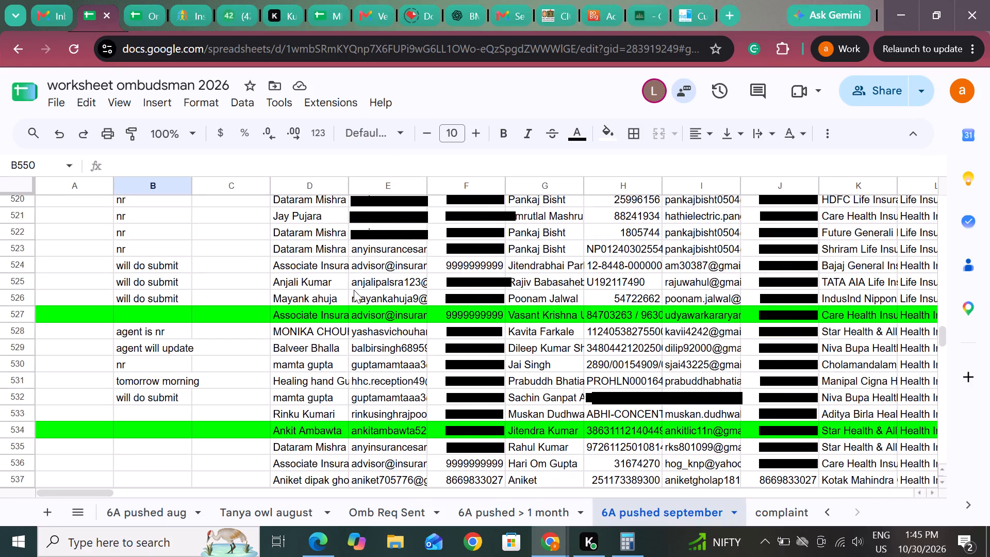
scroll(447, 105, "down", 2)
scroll(166, 327, "down", 2)
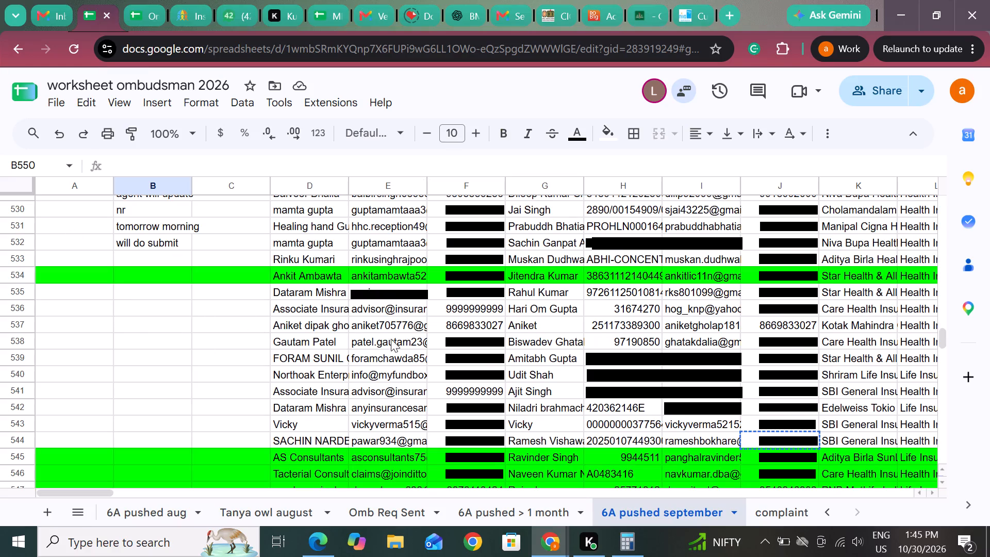
left_click(618, 372)
left_click(716, 372)
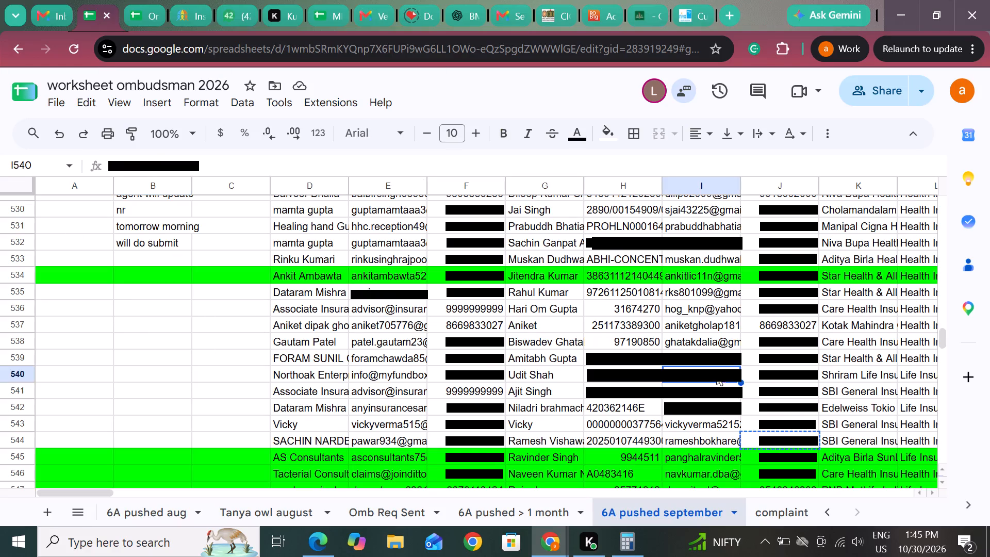
left_click(758, 376)
key("ctrl+c")
key("ctrl+c")
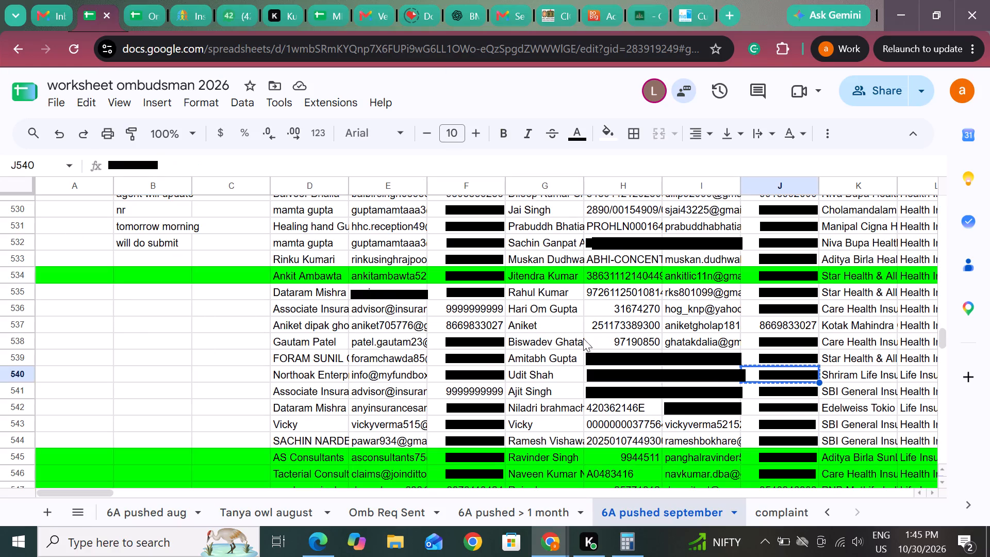
In the Insurance Samadhan admin portal, search the Form 6a Received Complaints for the copied phone number, replacing the previous search term.
left_click(200, 10)
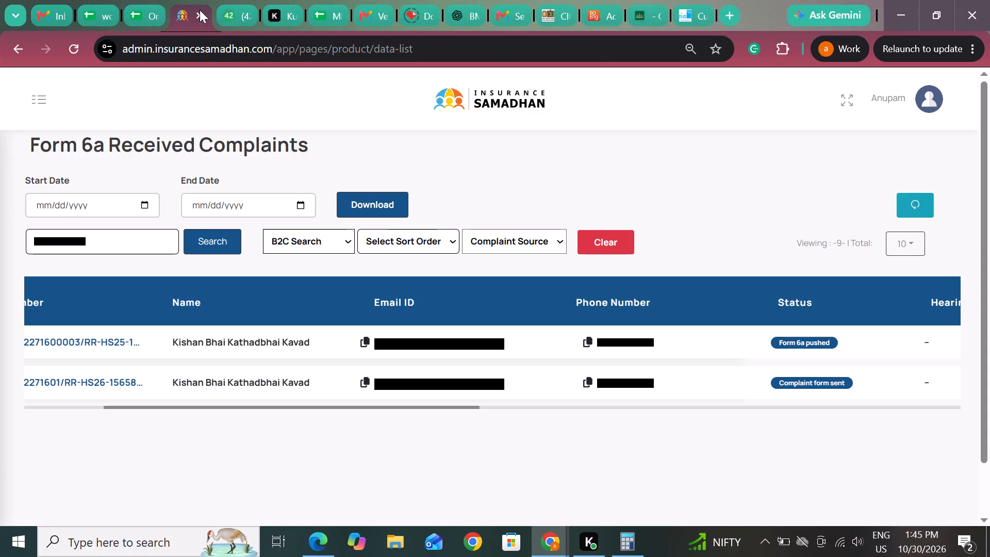
double_click(130, 242, "ctrl")
key("ctrl+v")
left_click(217, 246, "ctrl")
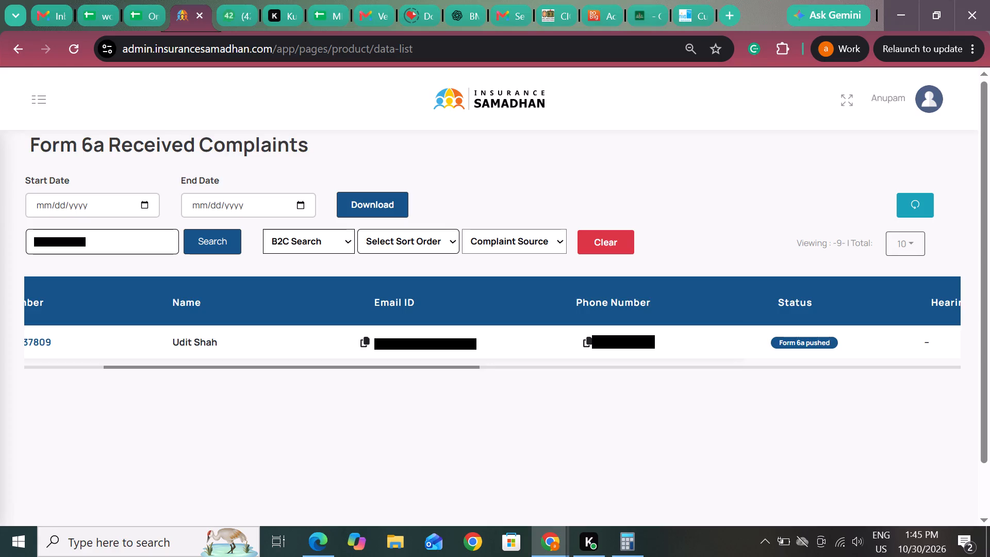
Copy the complaint customer's phone number and call it from the Smartflo dialer.
scroll(448, 332, "left", 1)
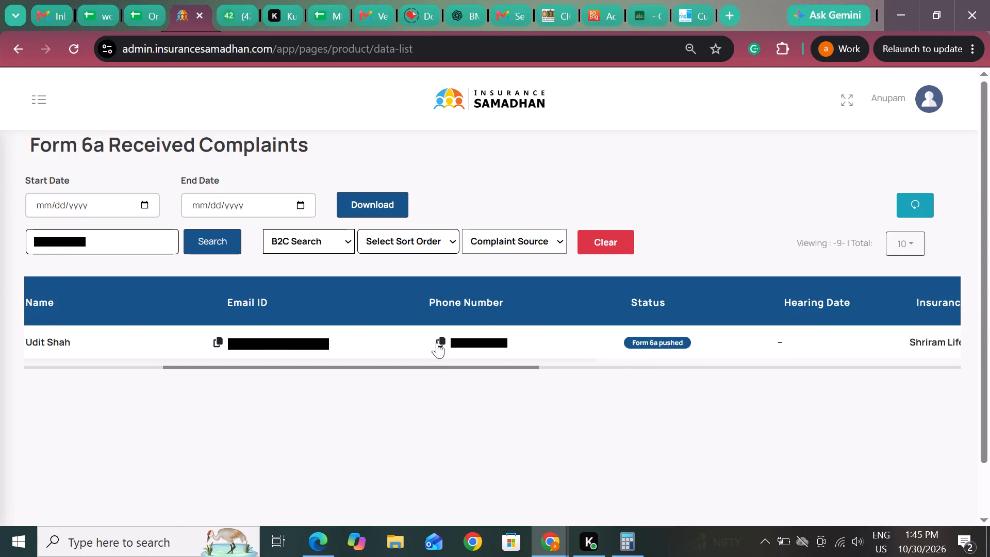
left_click(436, 346)
left_click(589, 22)
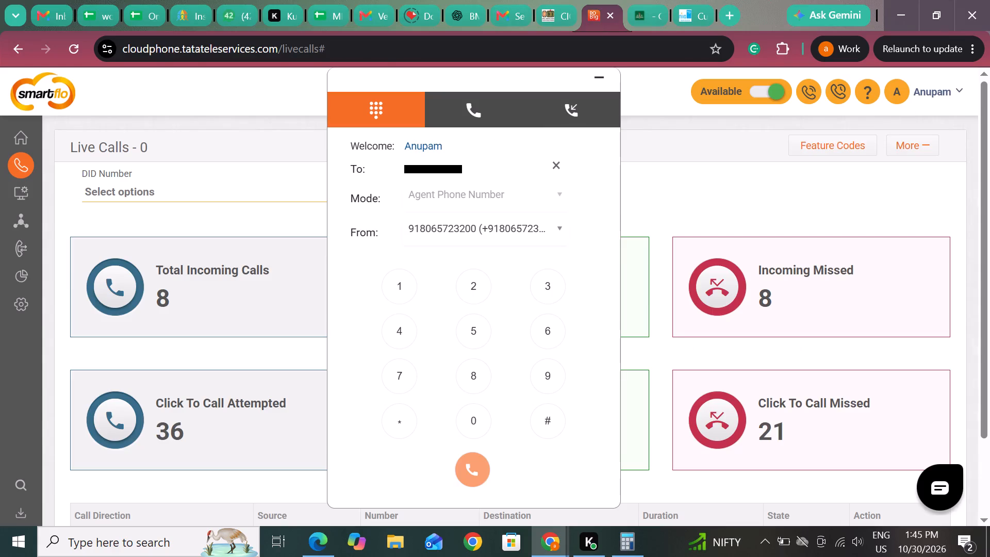
double_click(452, 164, "ctrl")
key("ctrl+v")
left_click(477, 469)
scroll(304, 38, "up", 7)
Return to the Form 6a Received Complaints list and open the customer's Communication List.
left_click(179, 13)
scroll(229, 370, "left", 1)
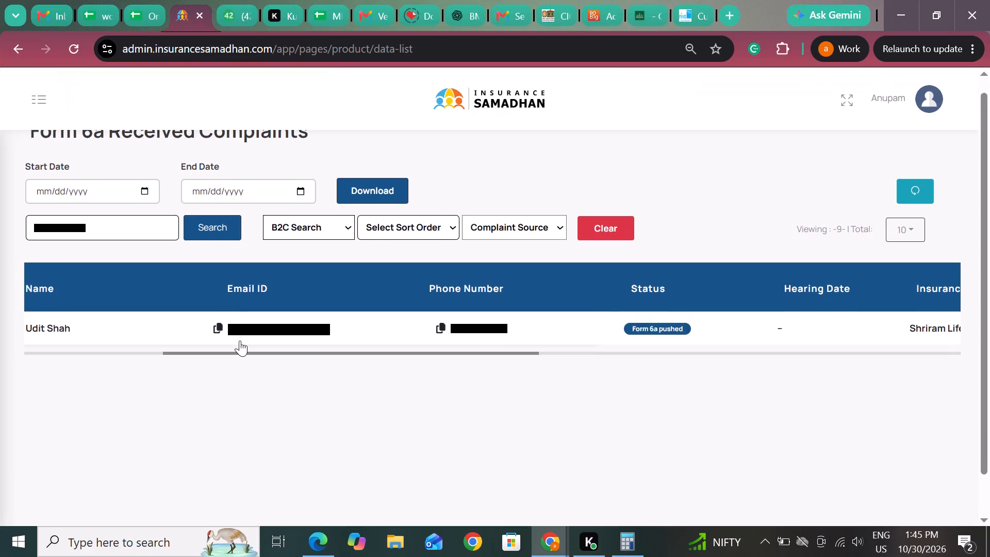
scroll(240, 340, "right", 3)
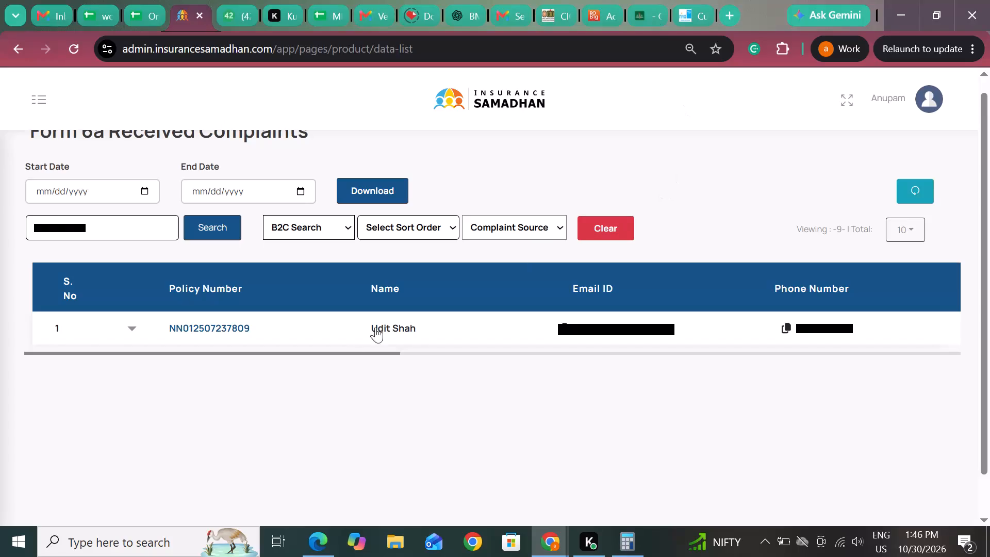
left_click_drag(328, 352, 420, 350)
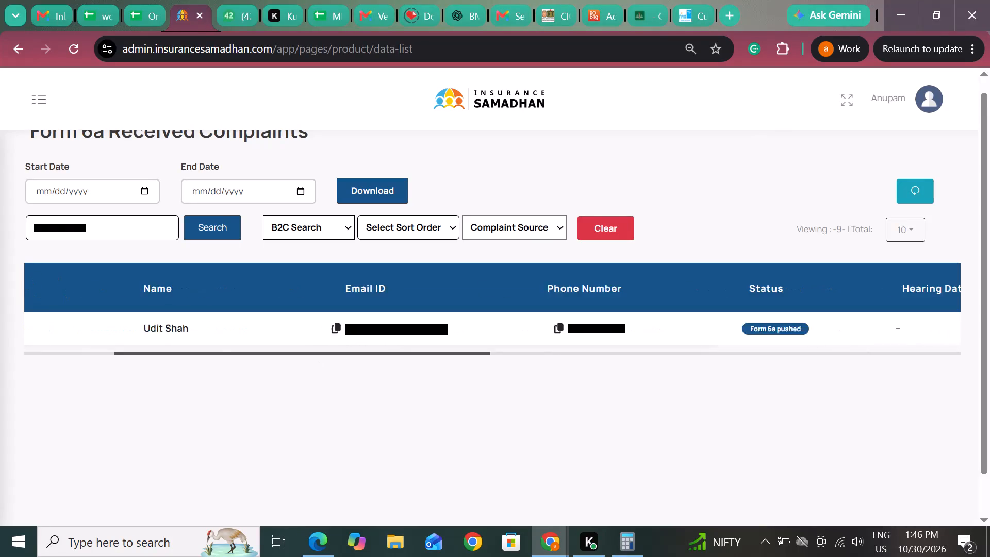
left_click_drag(420, 350, 328, 368)
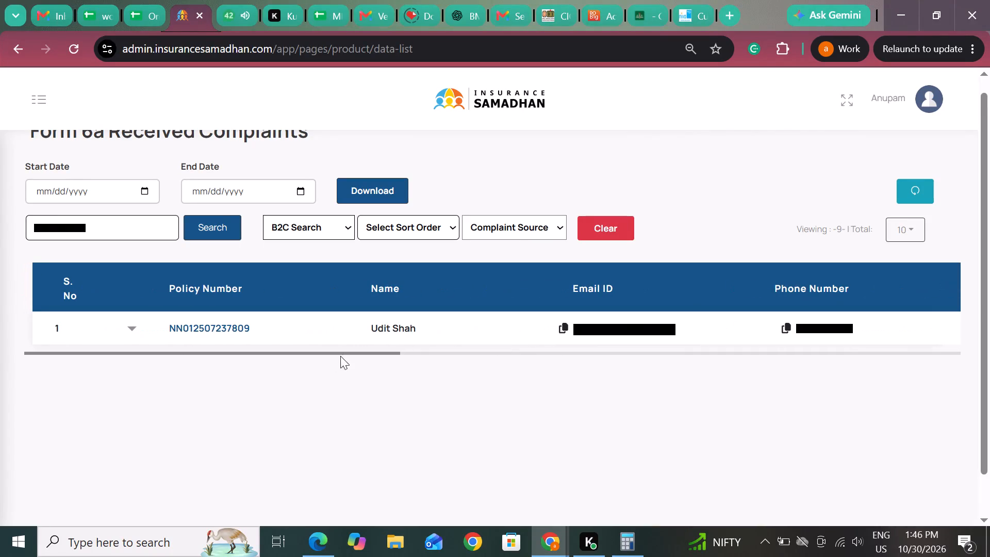
left_click_drag(346, 352, 309, 352)
left_click(753, 330)
left_click(796, 370)
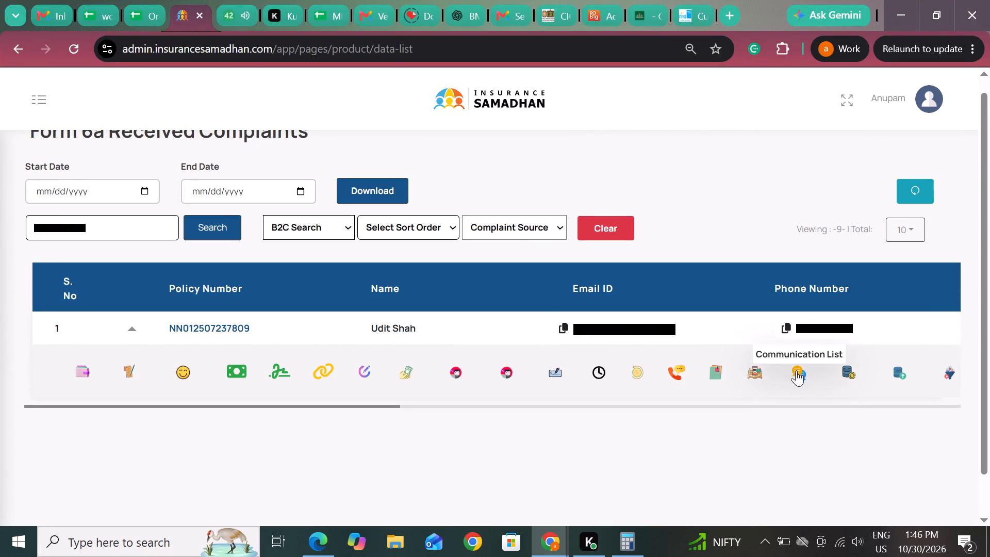
scroll(415, 334, "down", 13)
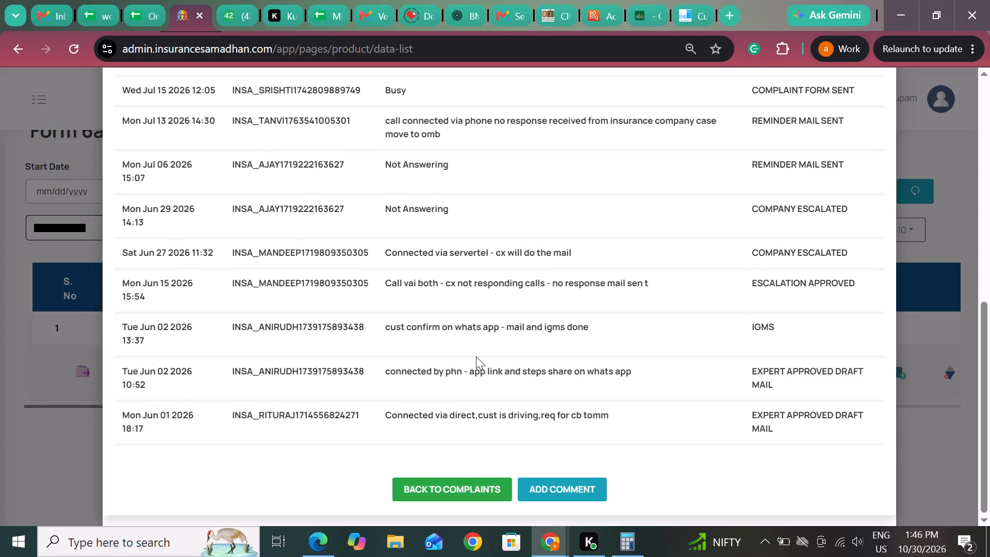
scroll(557, 366, "down", 4)
Add and save the communication comment "nr" dated 10/30/2026, without a notification, and close the Communication Log.
left_click(577, 496)
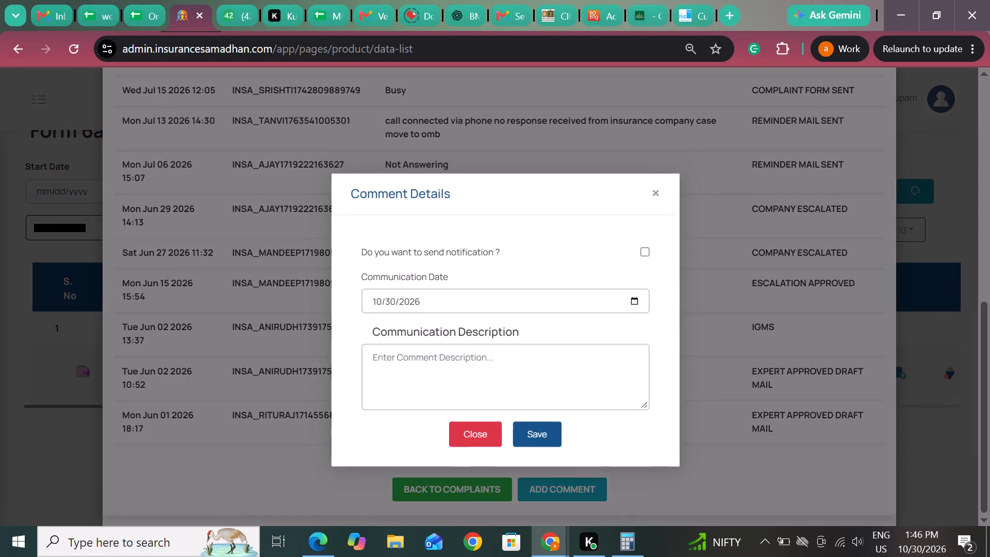
left_click(460, 381)
type("nr")
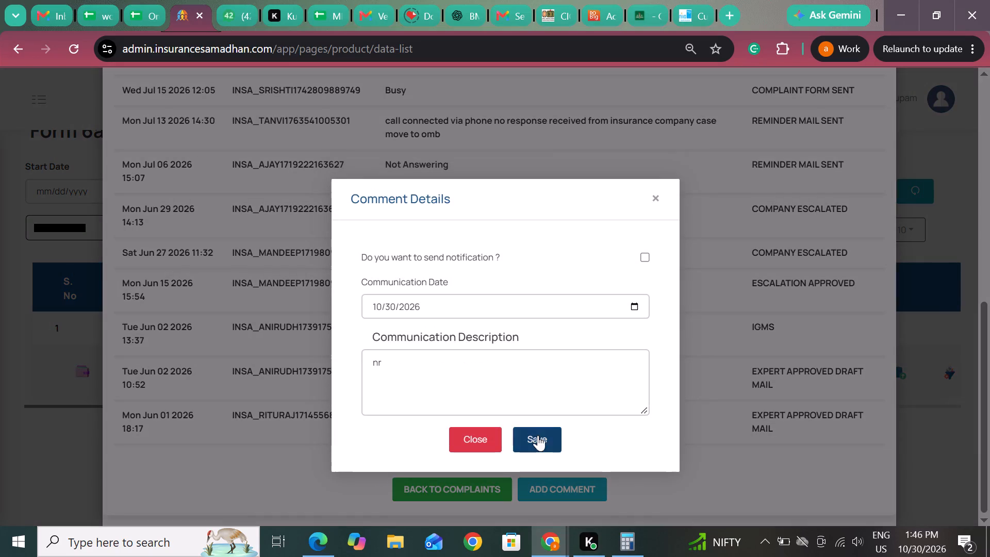
left_click(538, 436)
scroll(421, 334, "up", 9)
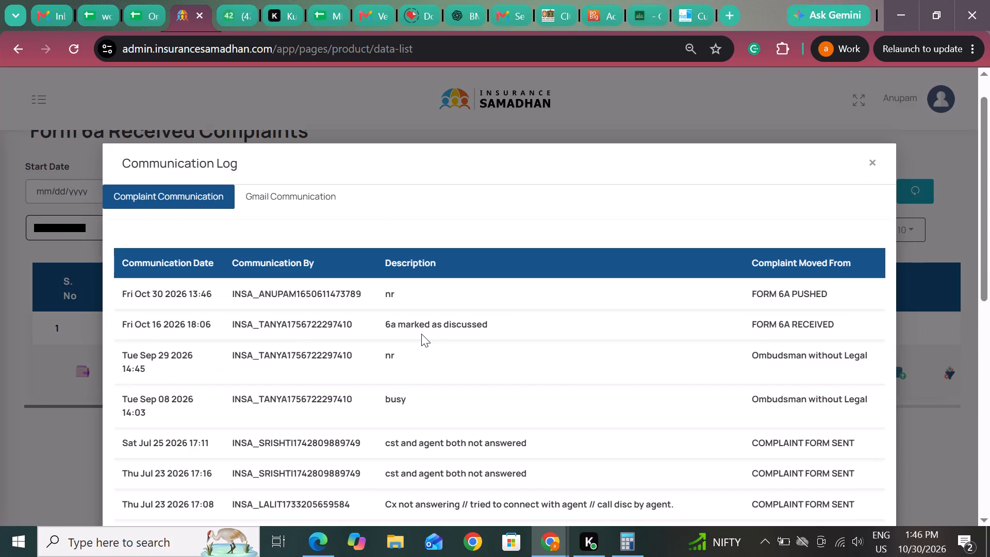
scroll(421, 334, "up", 3)
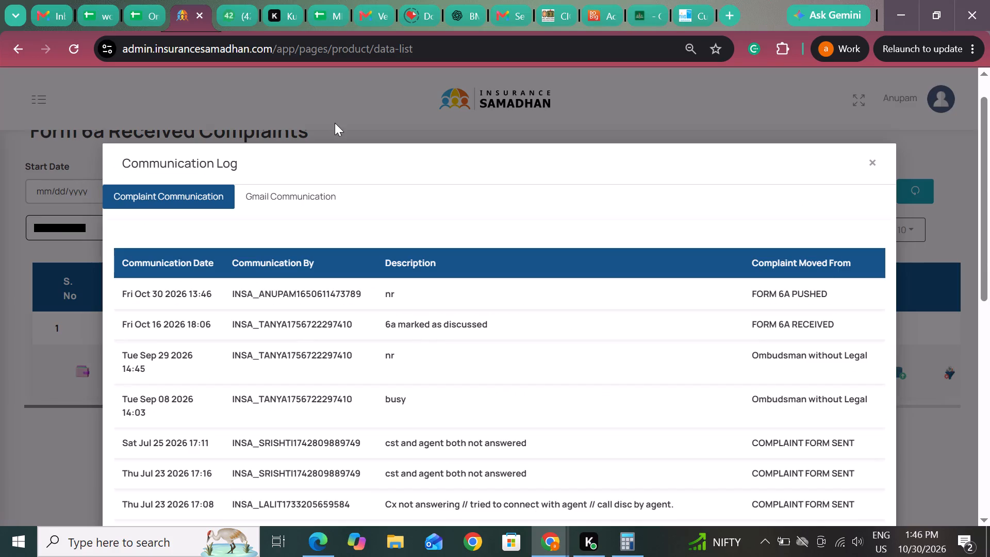
left_click(334, 121)
scroll(332, 329, "up", 1)
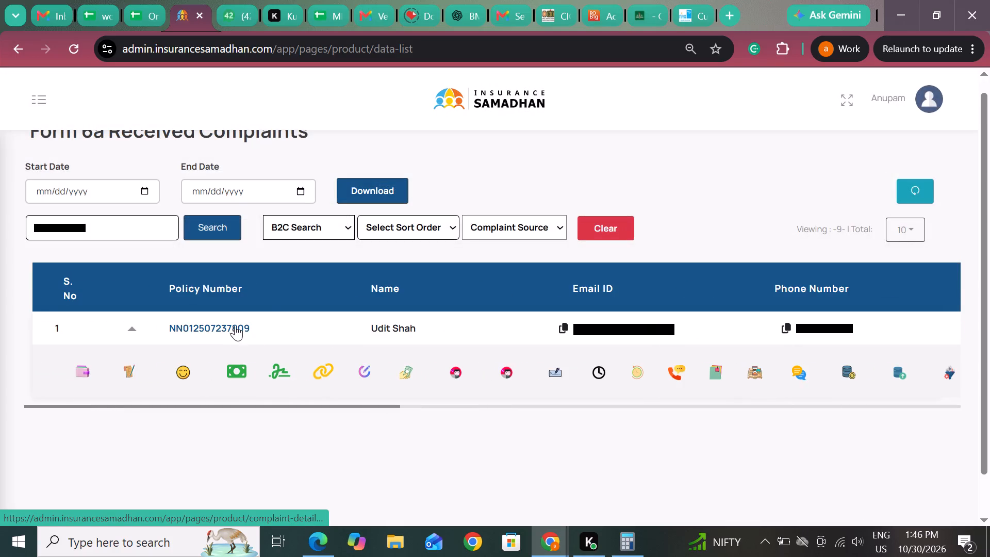
Open the customer's complaint details and go to the reminder mail section under Other Actions.
left_click(234, 325)
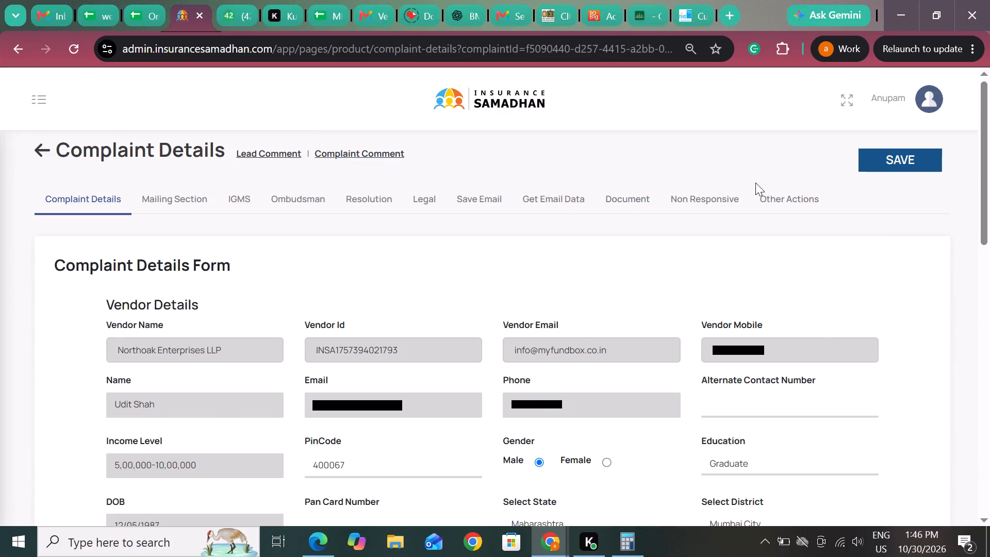
left_click(767, 198)
scroll(364, 254, "down", 4)
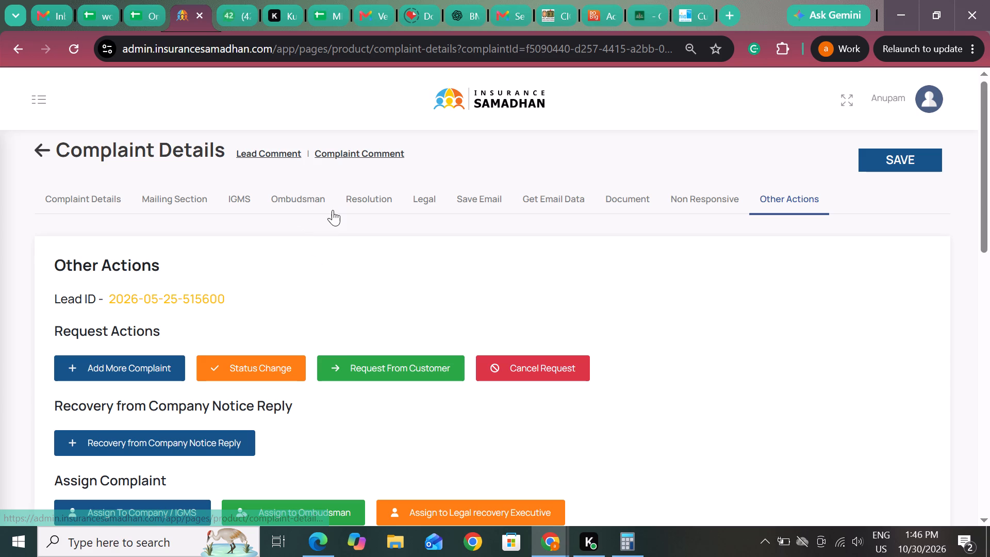
scroll(327, 230, "down", 2)
scroll(169, 298, "down", 2)
scroll(179, 226, "down", 4)
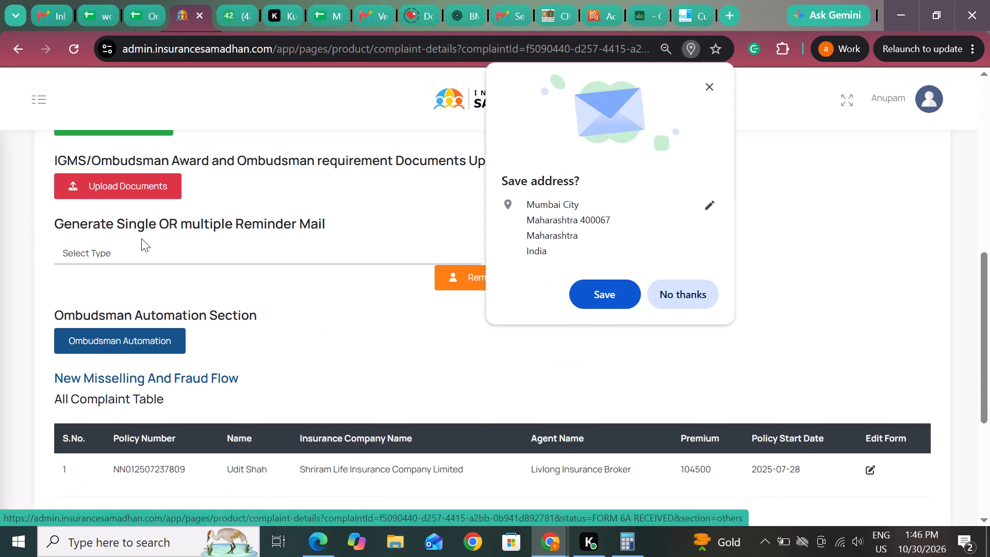
Save the address offered by the browser's Save address prompt.
left_click(628, 300)
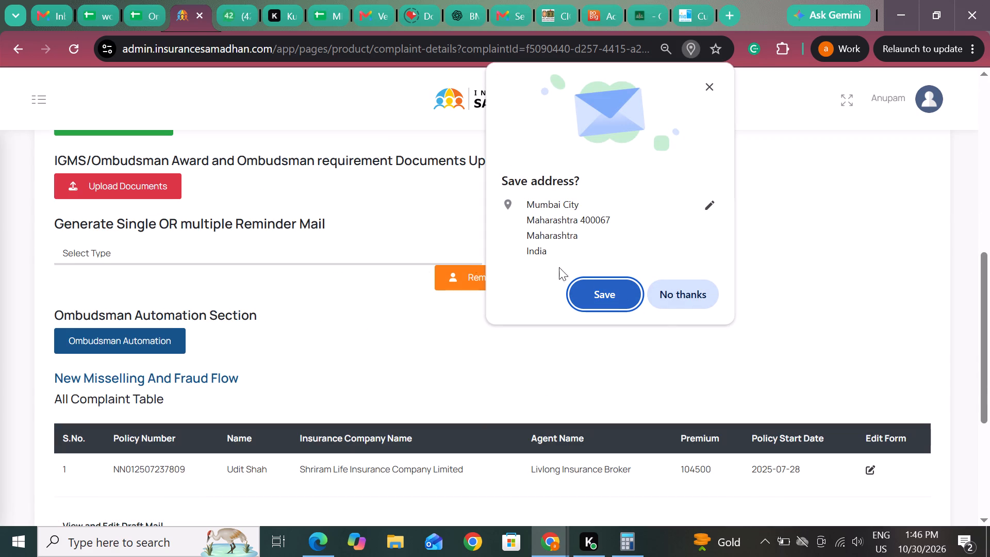
left_click(592, 288)
Set the reminder mail type to Single and send the Non-Responsive Reminder mail to the customer.
left_click(99, 257)
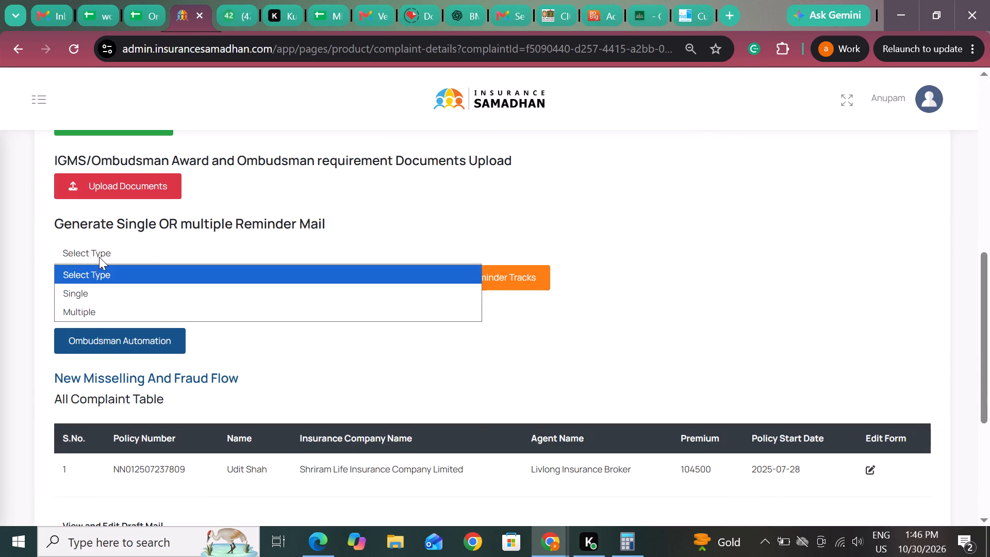
left_click(91, 289)
scroll(191, 249, "down", 4)
left_click(199, 320)
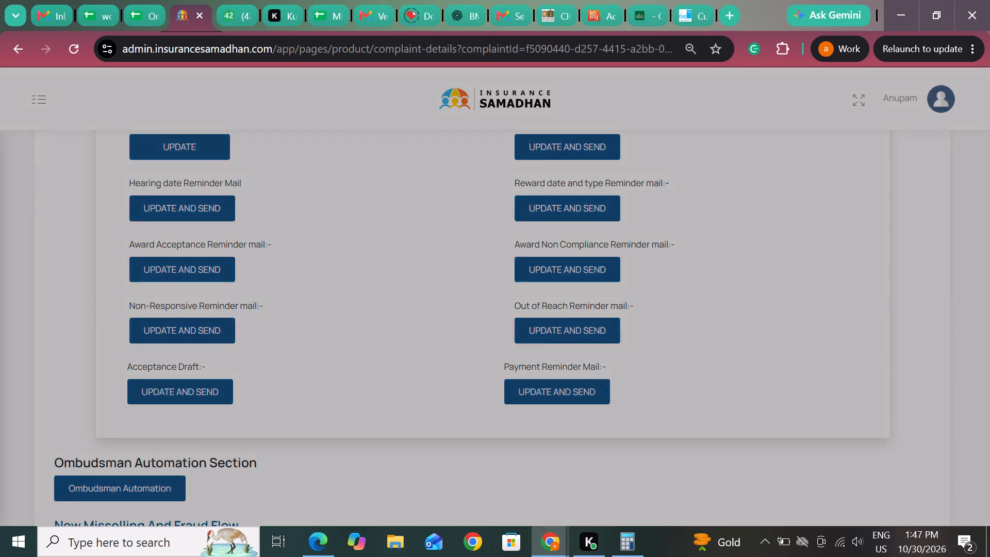
scroll(436, 297, "down", 7)
left_click(544, 494)
left_click(566, 142)
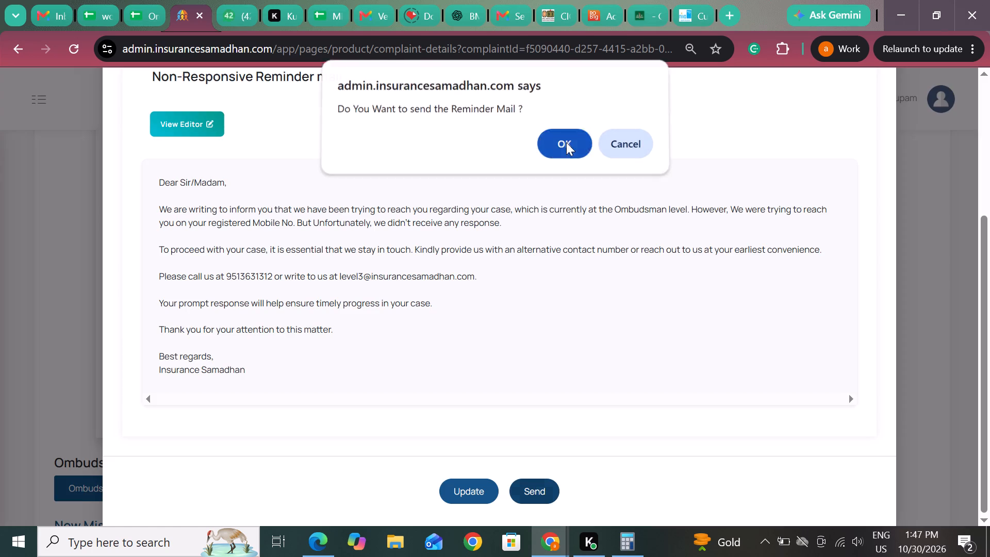
scroll(320, 330, "up", 13)
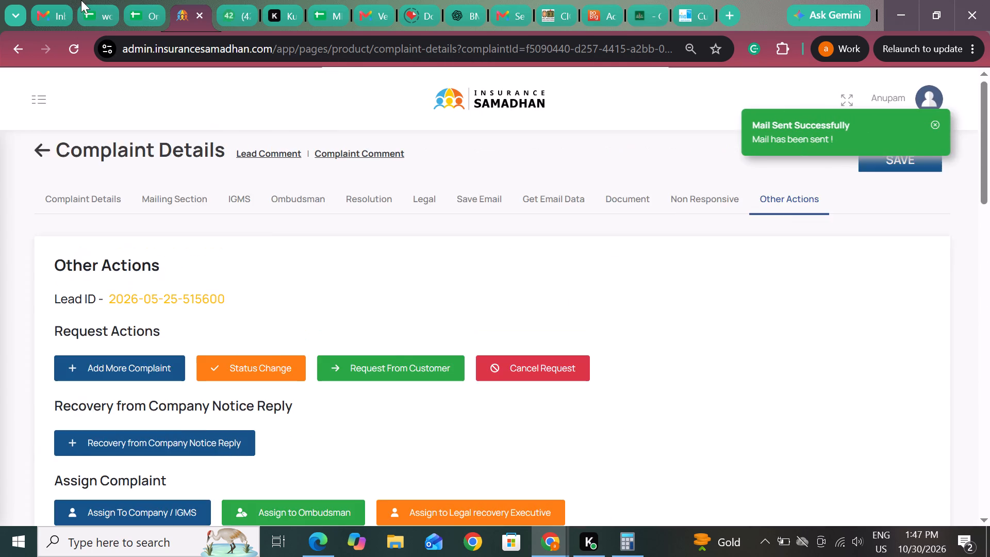
In the worksheet ombudsman 2026 spreadsheet, enter "nr" in cell B540 of the 6A pushed september sheet.
left_click(87, 19)
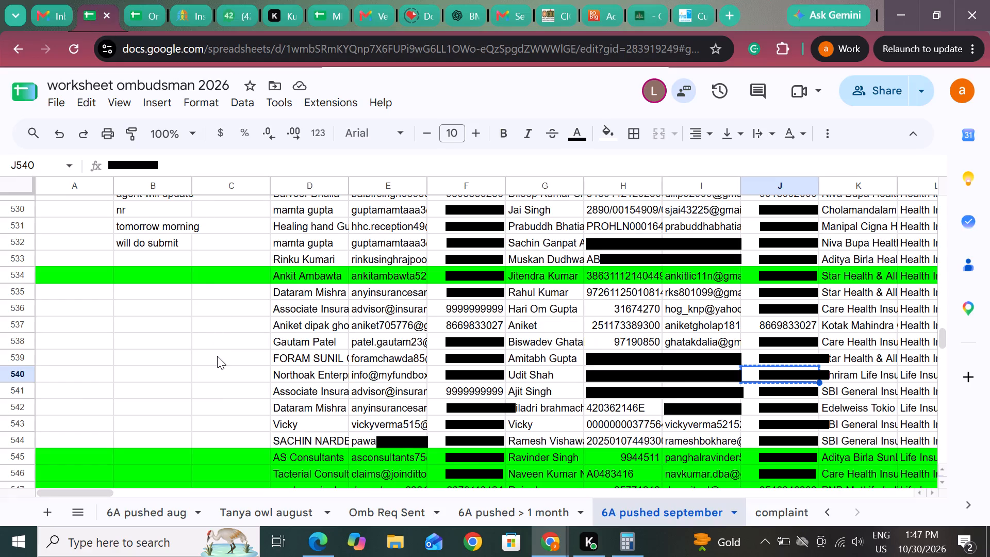
left_click(223, 371)
left_click(171, 373)
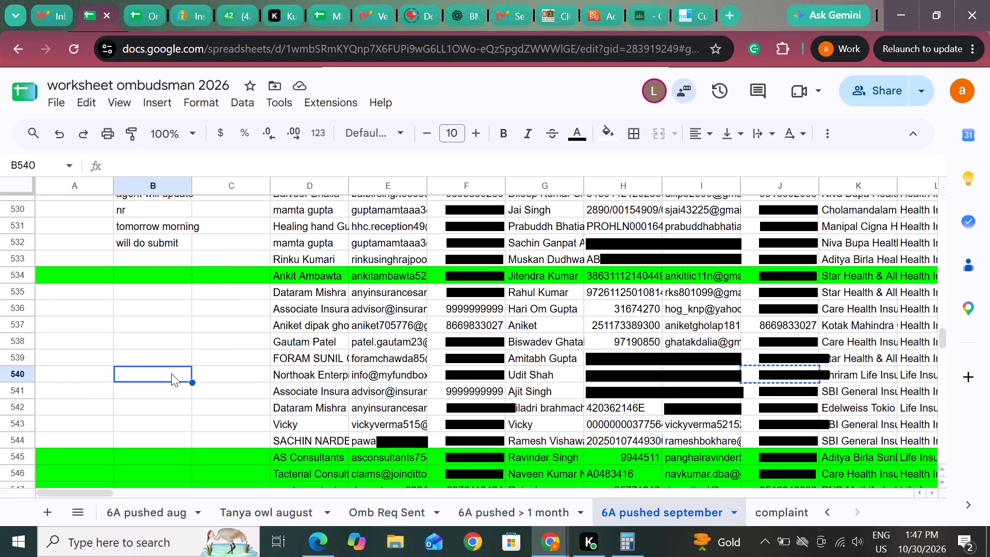
type("nr")
left_click(168, 378)
left_click(168, 392)
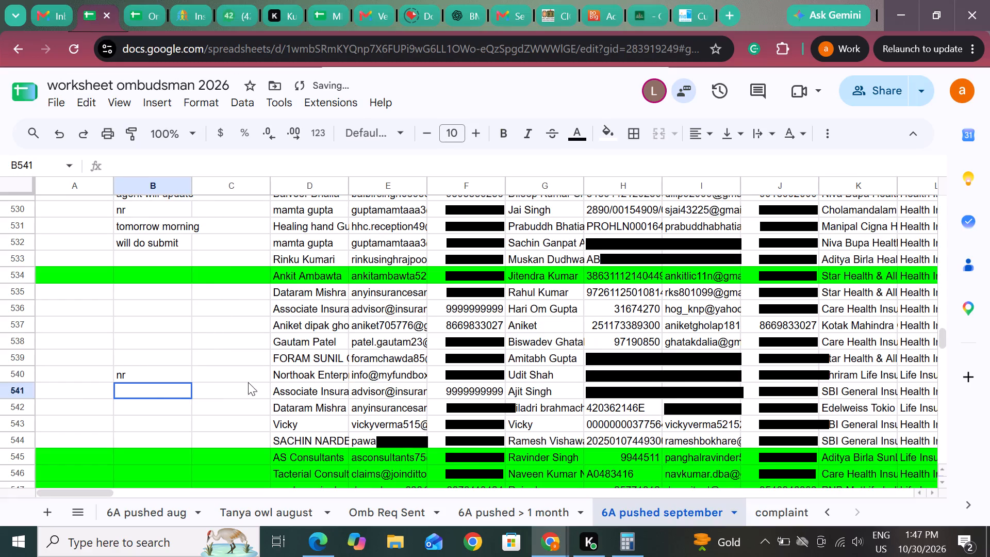
Review the vendor, customer, policy and contact details of the record in row 541.
left_click(436, 386)
left_click(547, 391)
left_click(637, 387)
left_click(703, 390)
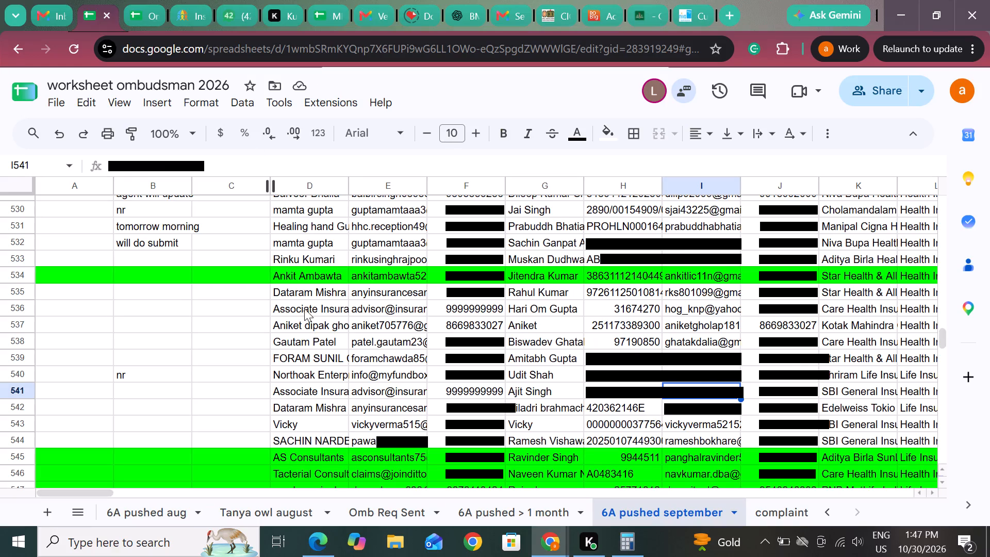
left_click(305, 387)
left_click(188, 398)
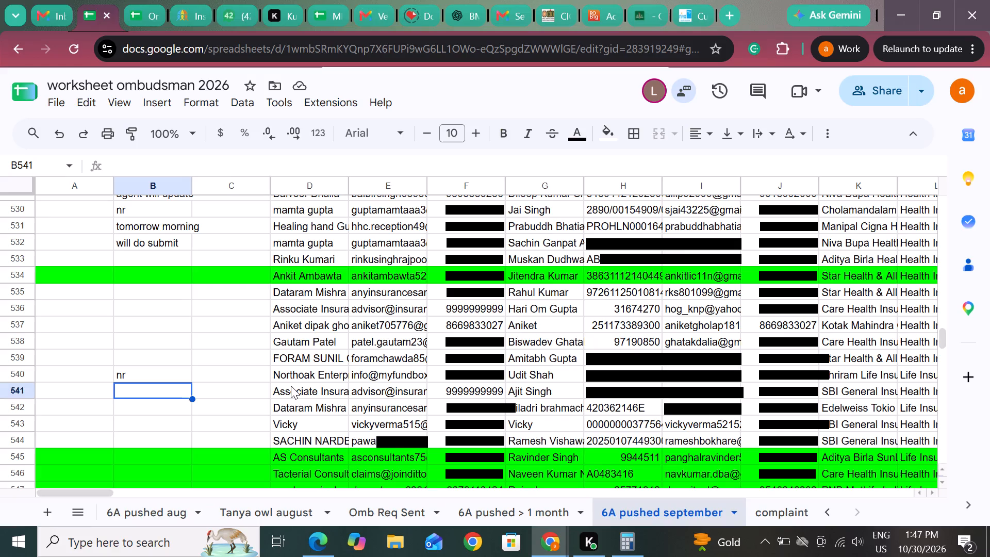
left_click(277, 386)
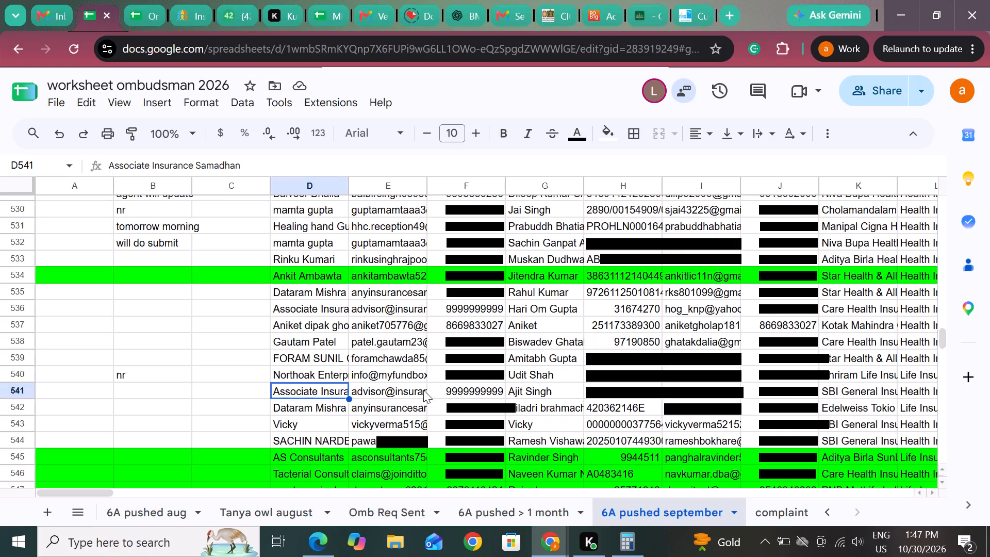
left_click(423, 390)
left_click(521, 394)
left_click(632, 396)
left_click(637, 396)
left_click(724, 395)
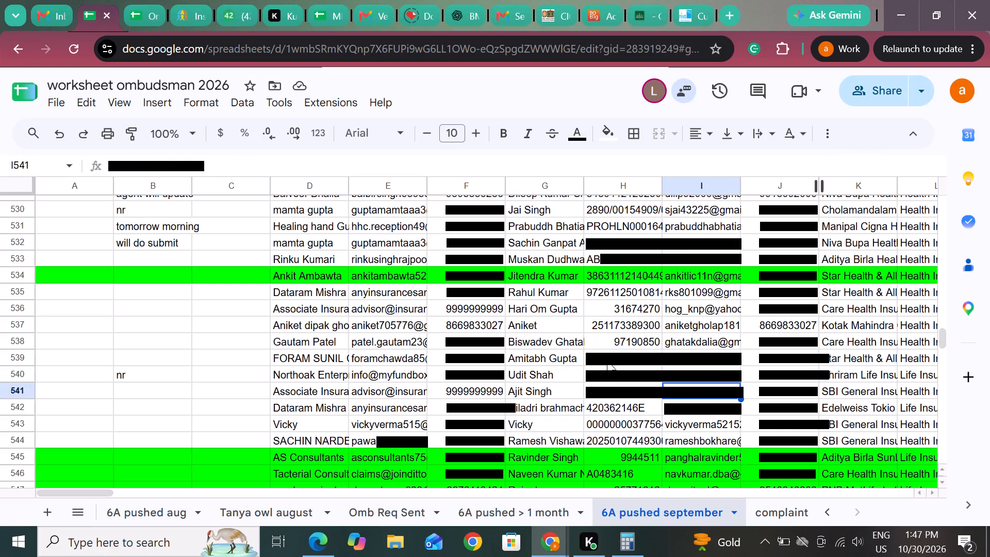
left_click(608, 387)
left_click(722, 394)
left_click(762, 391)
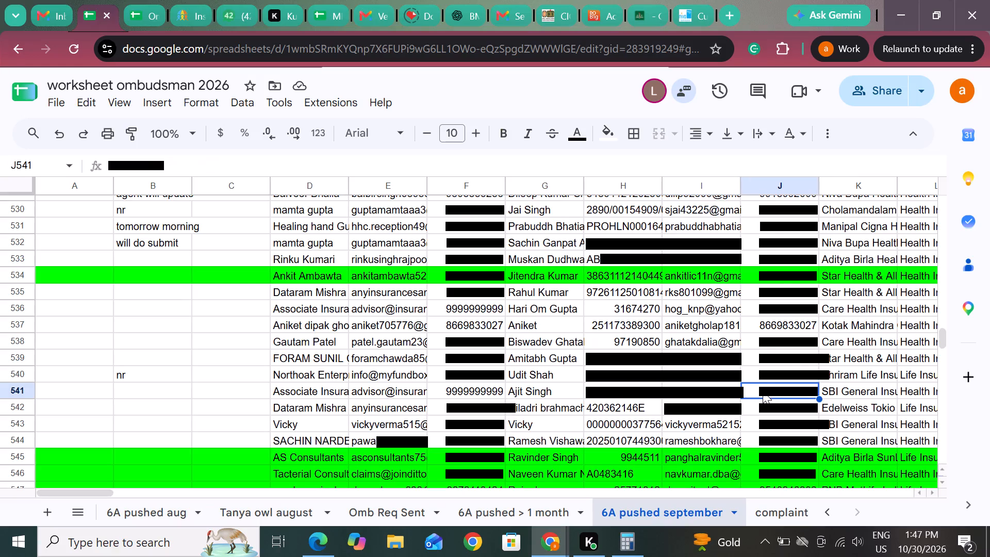
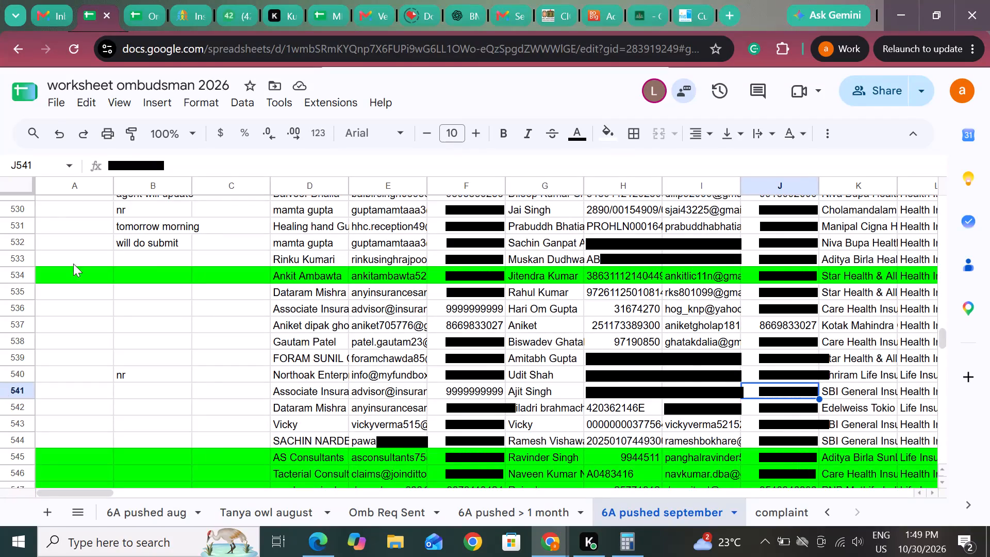
Copy the customer's phone number from cell J541 and search the Form 6a Received Complaints in the Insurance Samadhan admin for it.
left_click(156, 388)
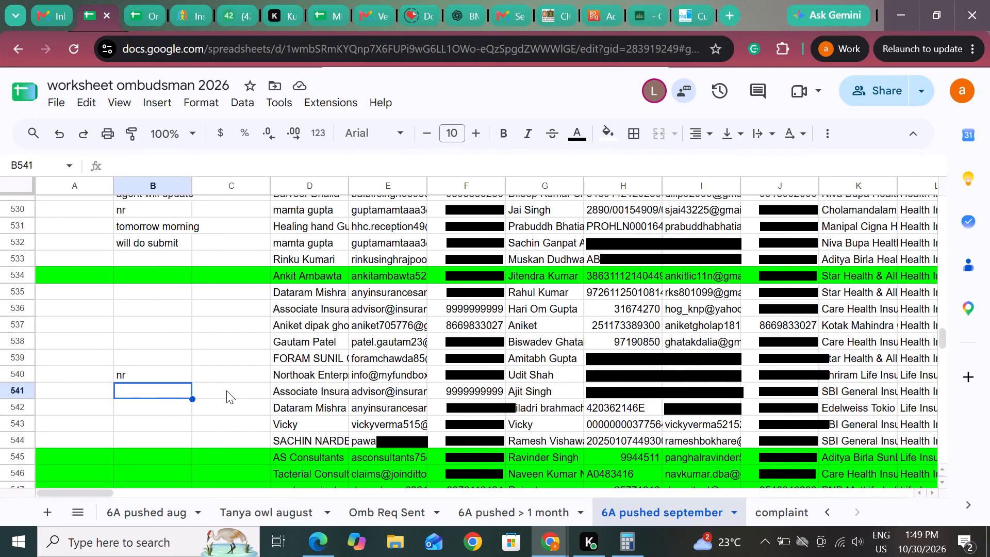
left_click(232, 390)
left_click(457, 392)
left_click(535, 396)
left_click(647, 397)
left_click(718, 389)
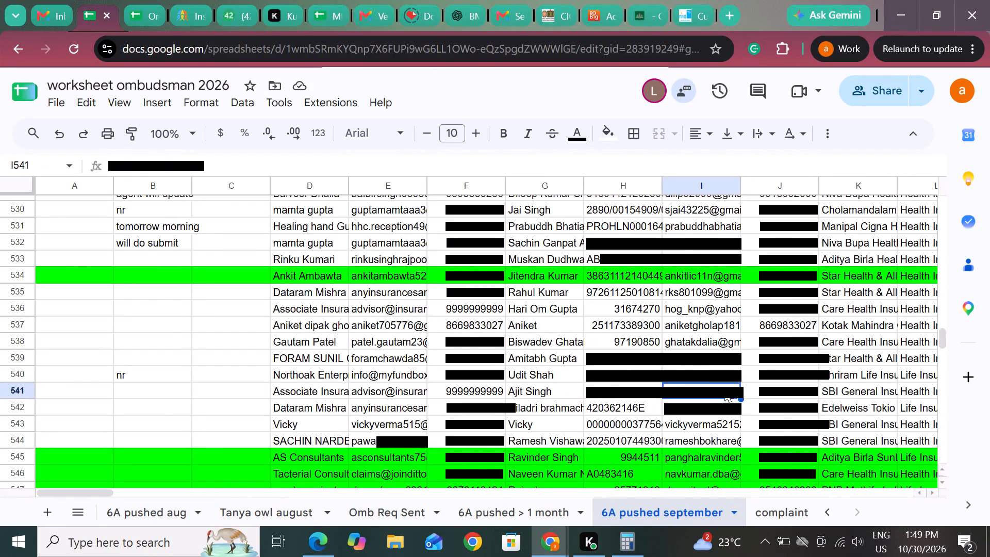
left_click(785, 387)
key("ctrl+c")
key("ctrl+c")
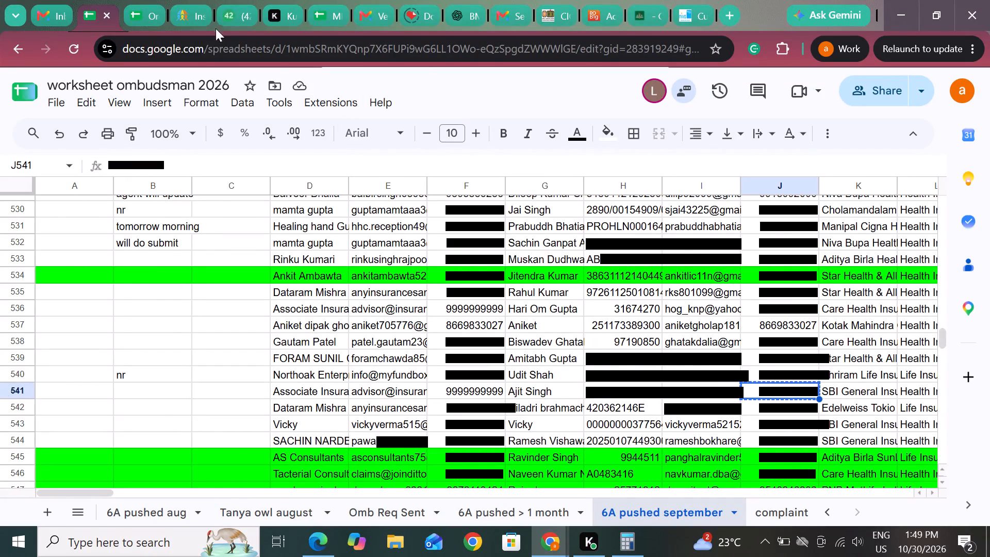
left_click(198, 13)
left_click(42, 150)
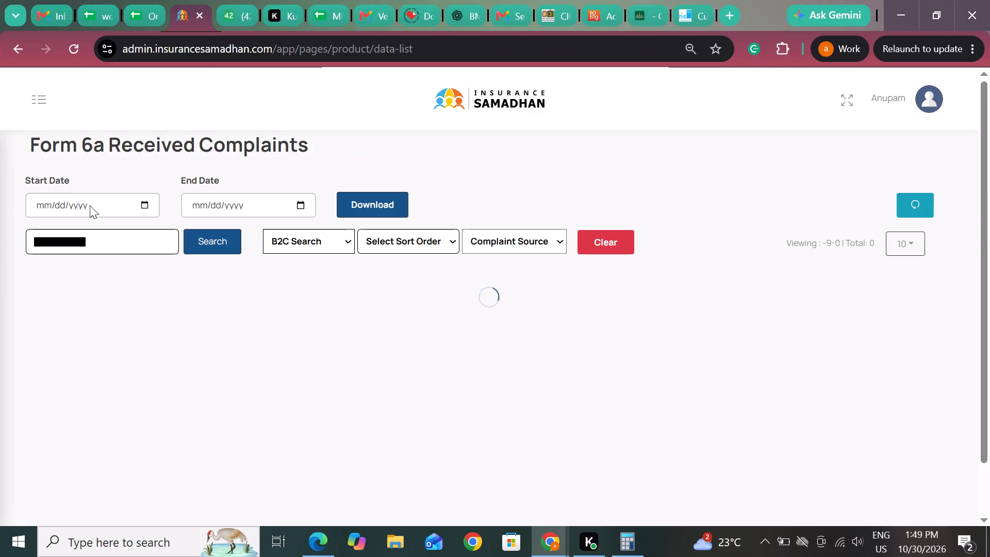
double_click(111, 241, "ctrl")
key("ctrl+v")
left_click(206, 241)
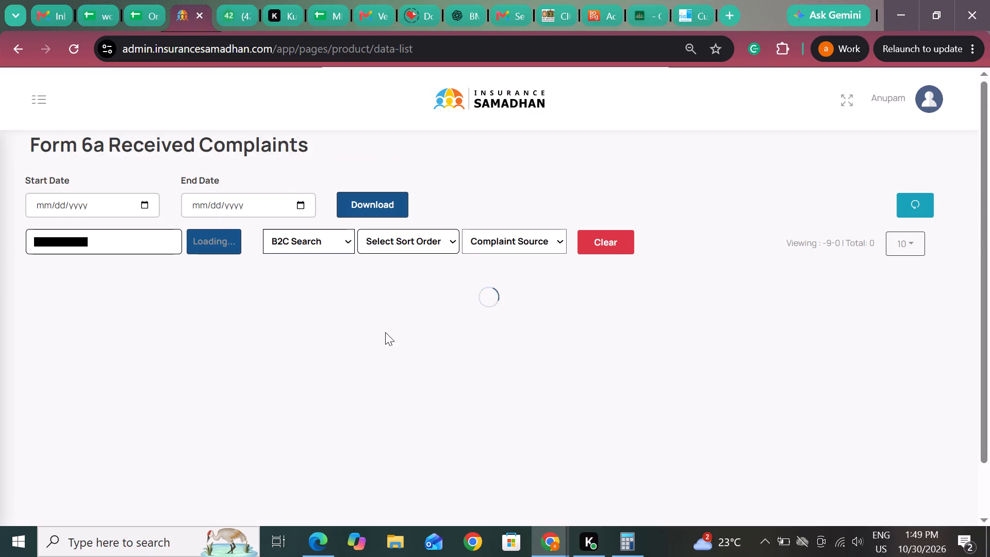
Copy the phone number from the found complaint record and call it from the Smartflo dialer.
scroll(469, 333, "left", 1)
scroll(567, 347, "left", 1)
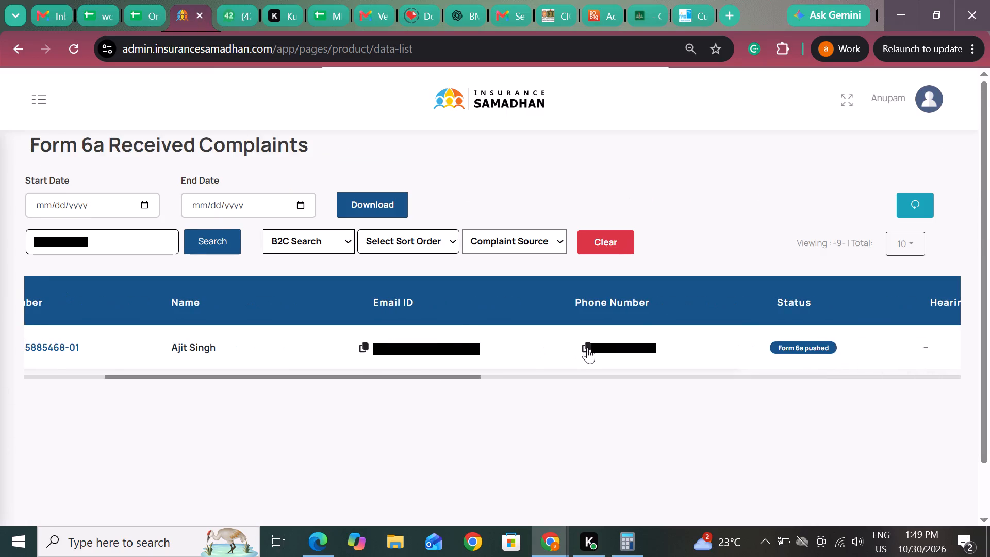
left_click(587, 348)
left_click(596, 13)
double_click(494, 175, "ctrl")
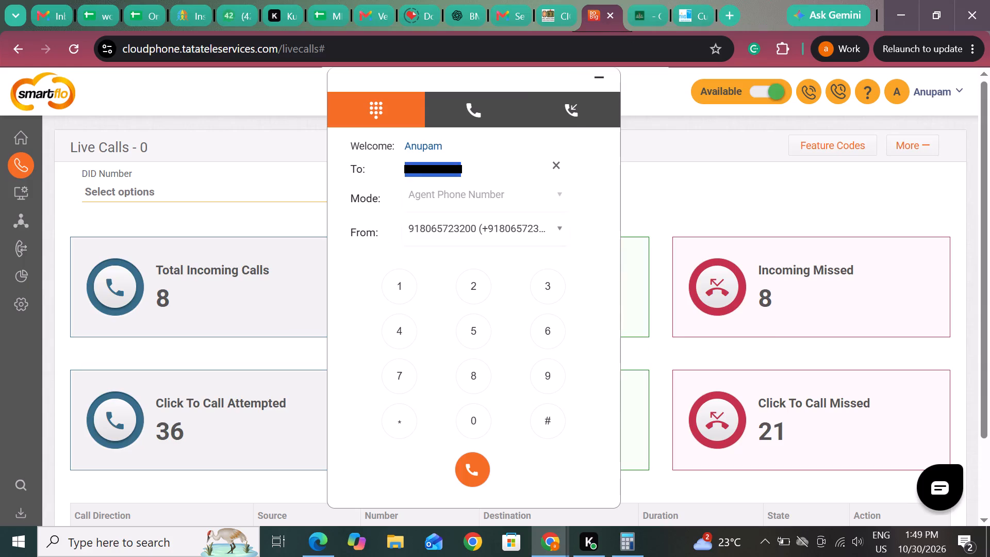
key("ctrl+v")
left_click(479, 461)
scroll(188, 1, "up", 5)
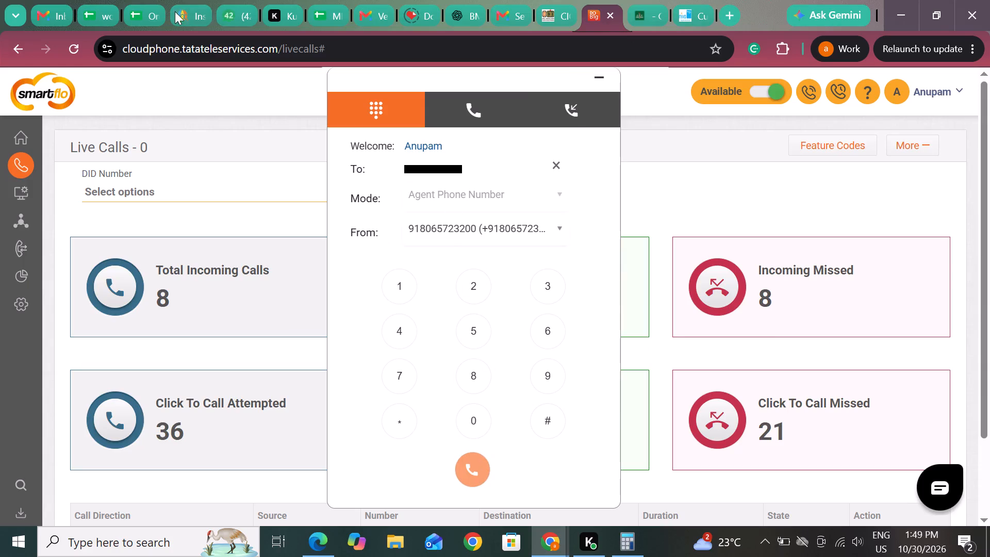
Return to the called customer's record in the Form 6a Received Complaints list of the Insurance Samadhan admin.
left_click(177, 23)
scroll(304, 342, "right", 1)
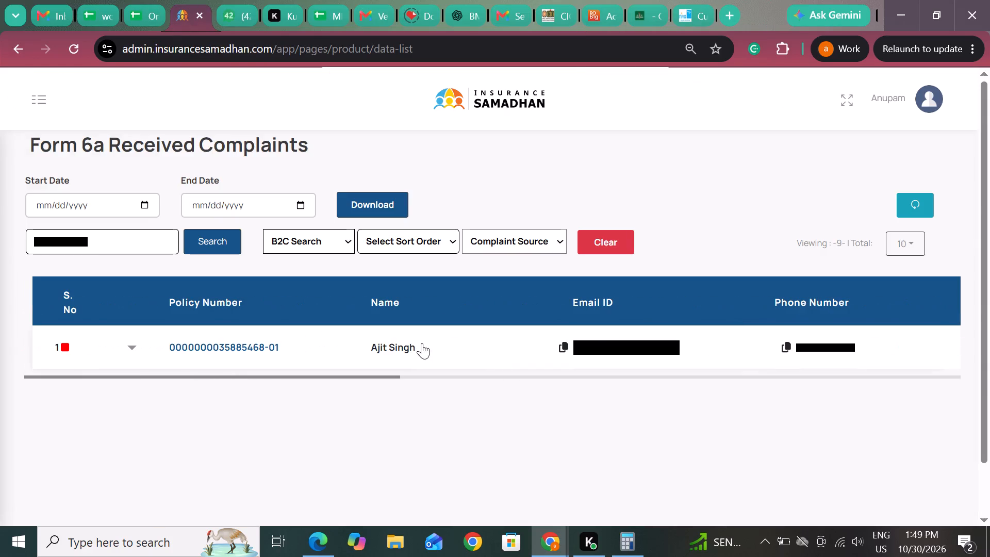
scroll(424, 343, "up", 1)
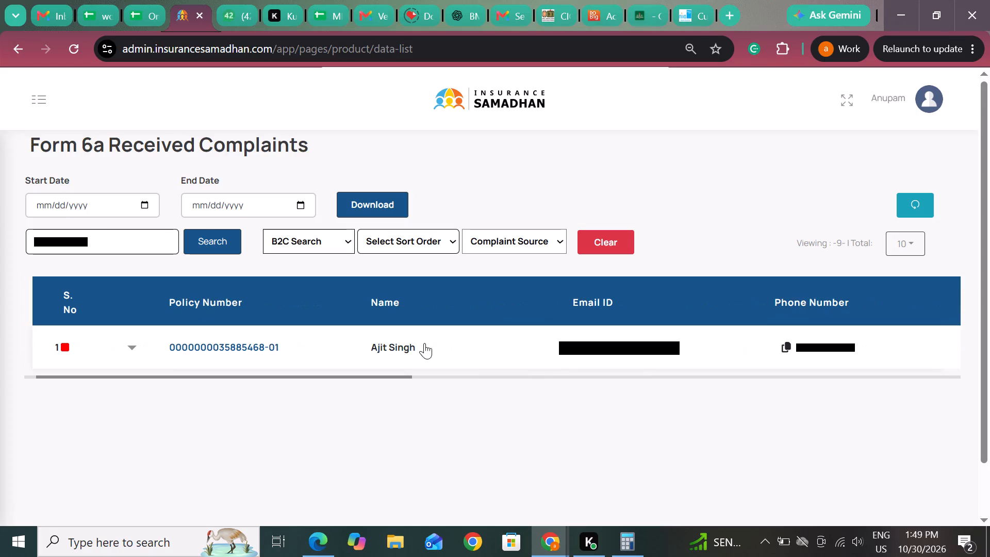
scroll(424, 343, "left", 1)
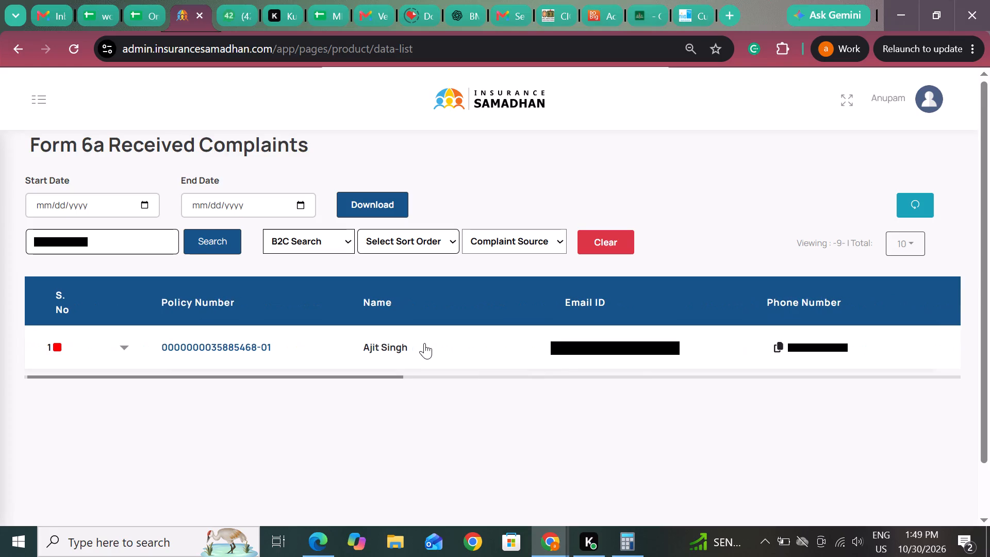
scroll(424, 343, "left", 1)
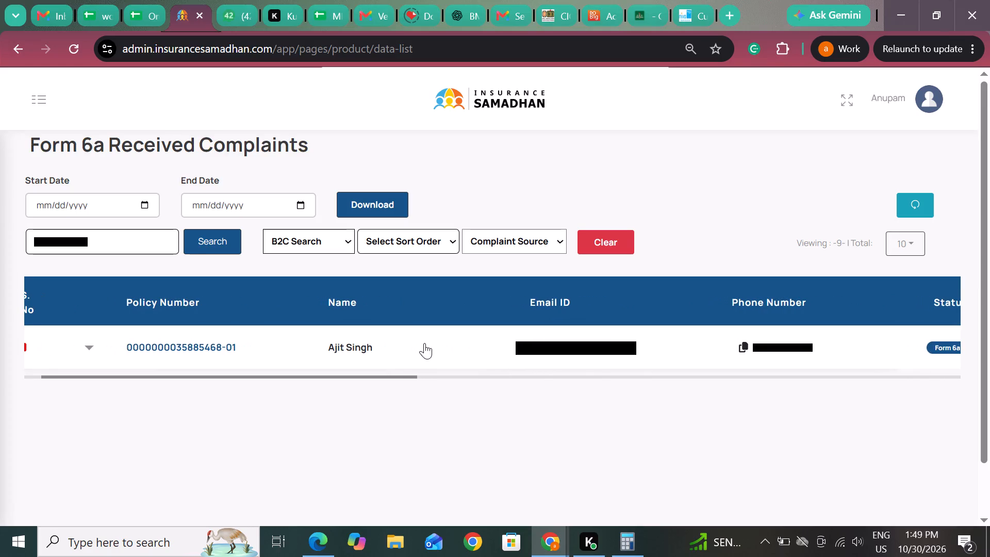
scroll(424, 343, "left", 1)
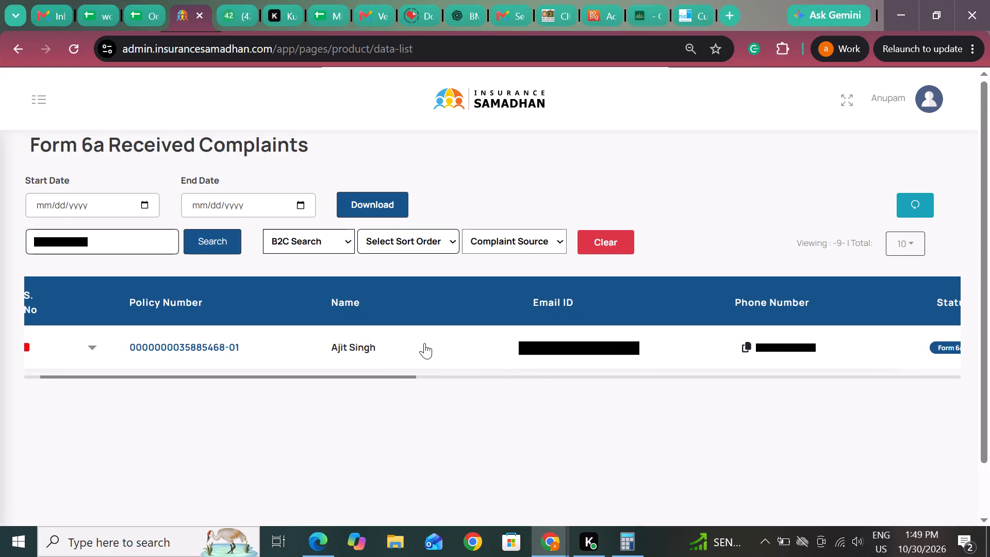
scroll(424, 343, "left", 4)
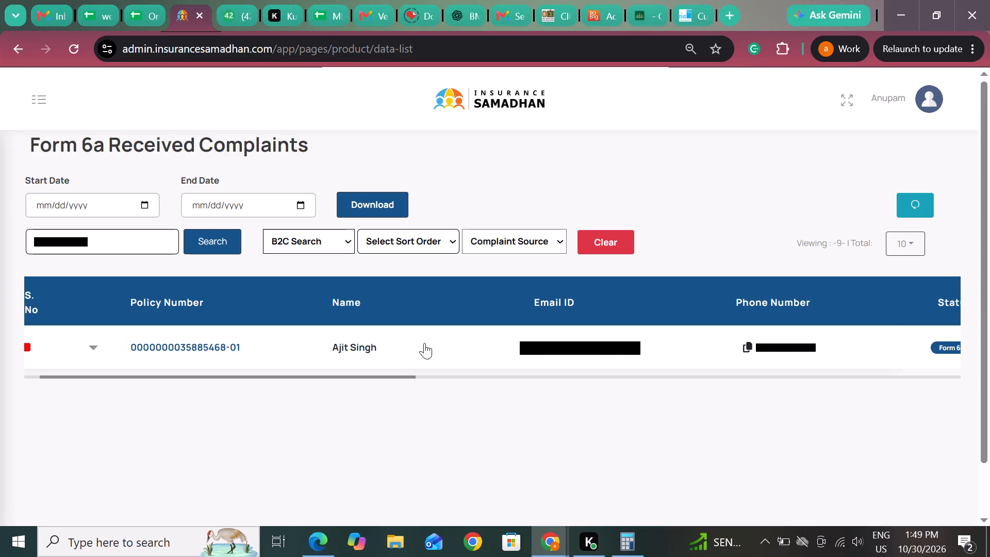
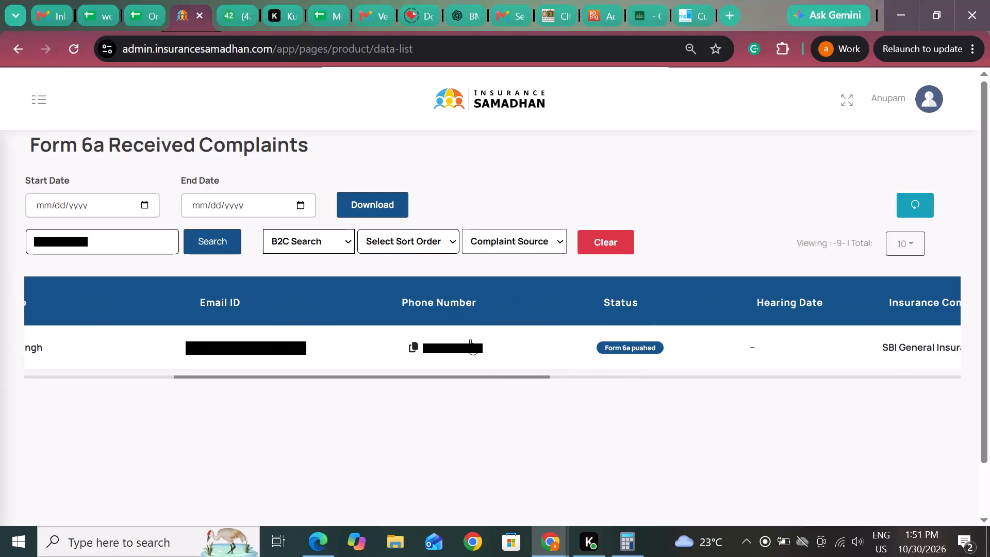
Examine the called customer's row in the Form 6a Received Complaints list, including status, hearing date, insurance company and claim amount.
scroll(470, 339, "left", 3)
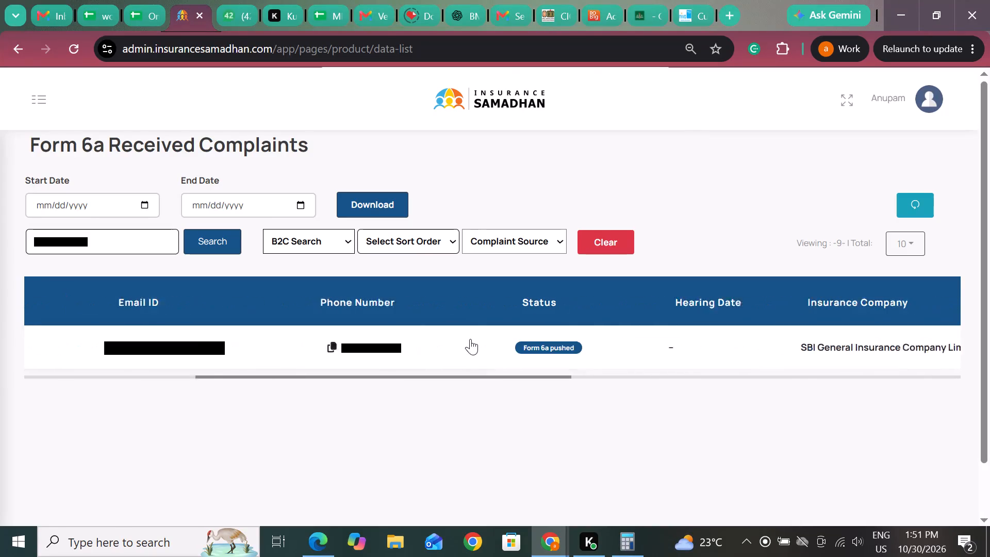
scroll(470, 339, "left", 2)
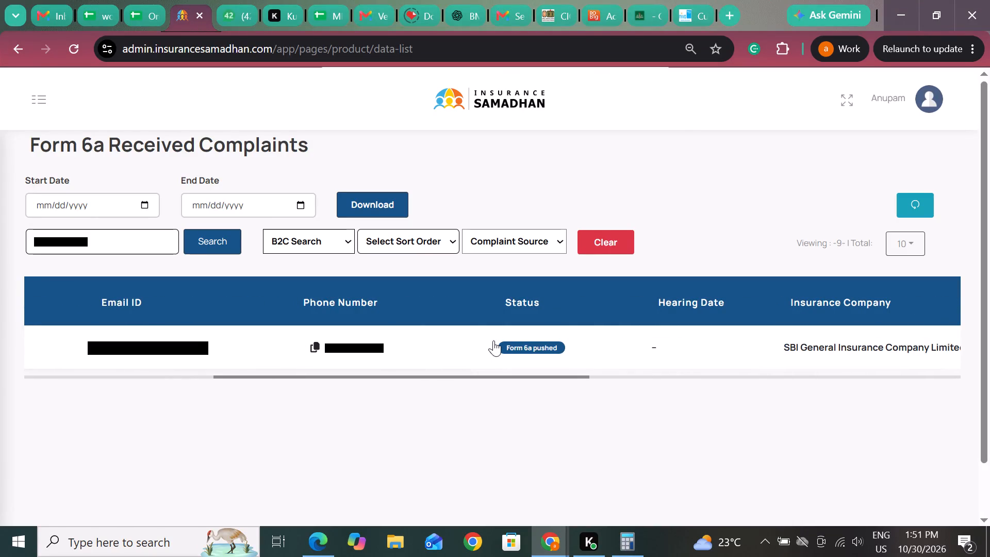
scroll(438, 332, "left", 1)
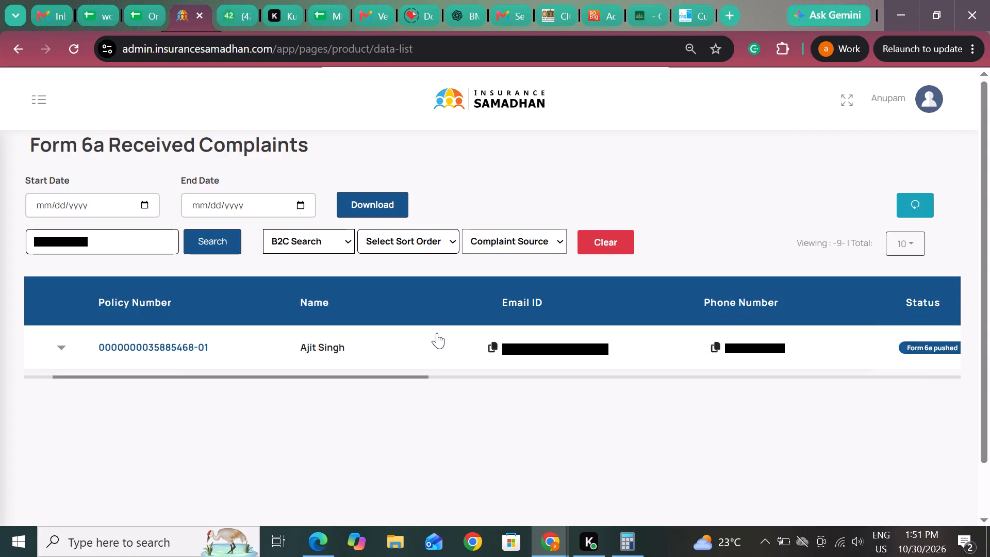
scroll(437, 333, "up", 1)
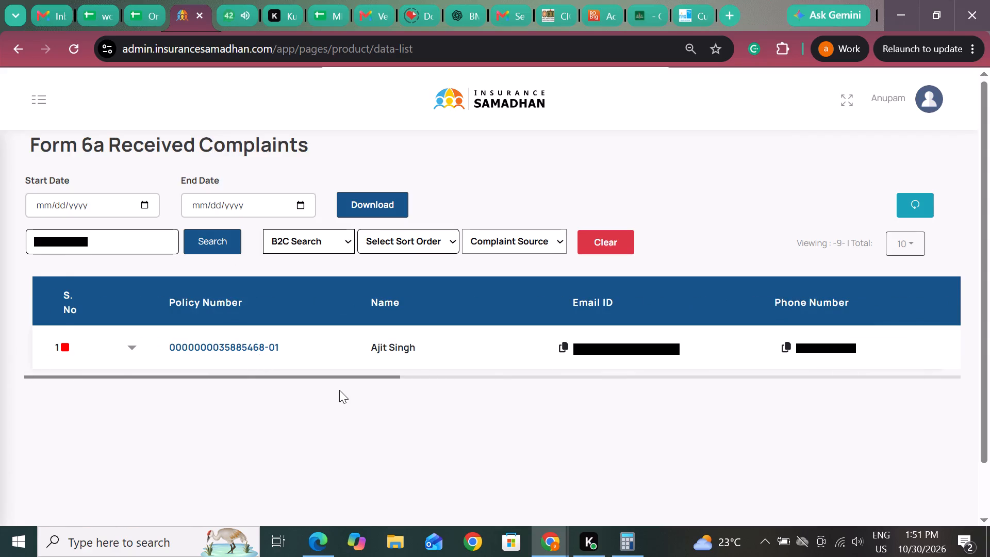
scroll(370, 359, "up", 1)
scroll(370, 359, "left", 5)
scroll(384, 369, "right", 3)
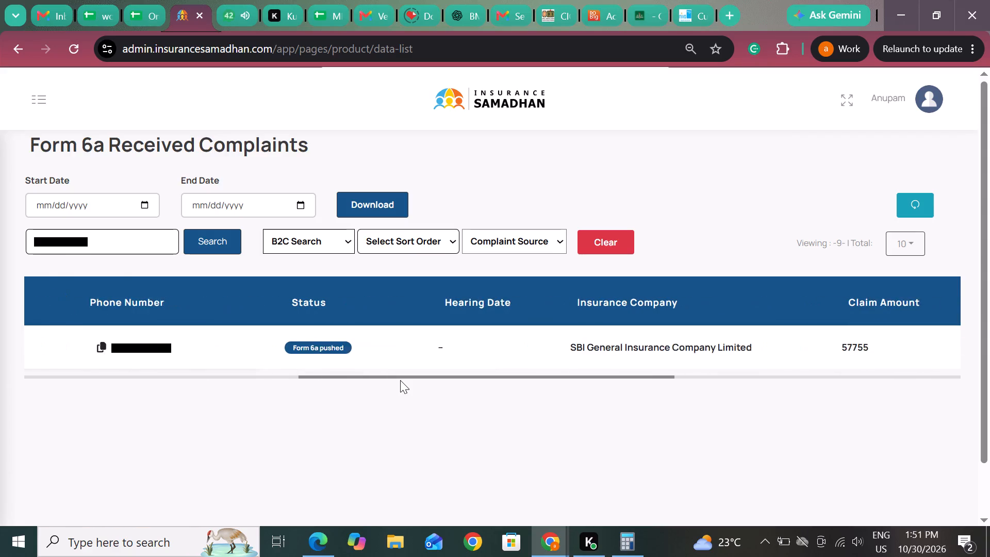
scroll(400, 380, "right", 6)
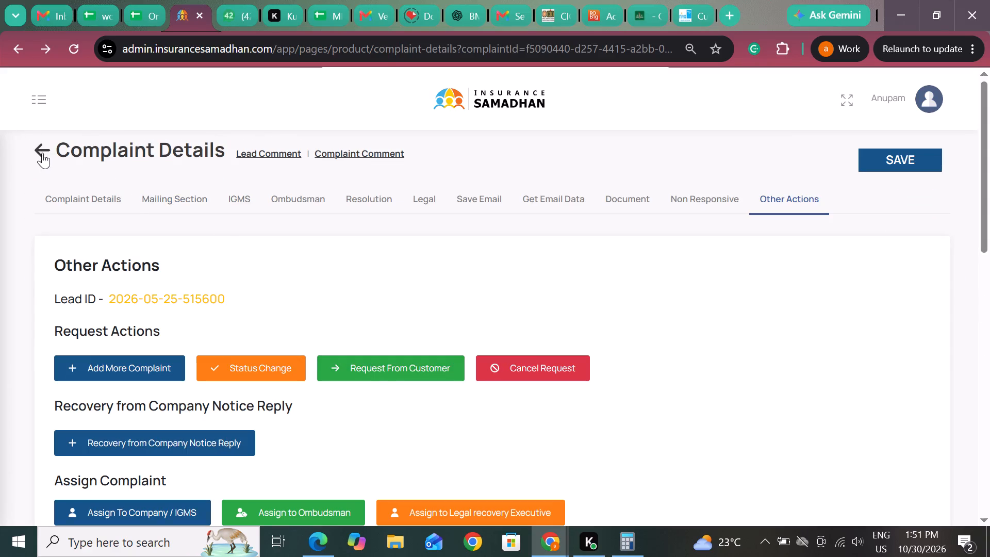
left_click(42, 153)
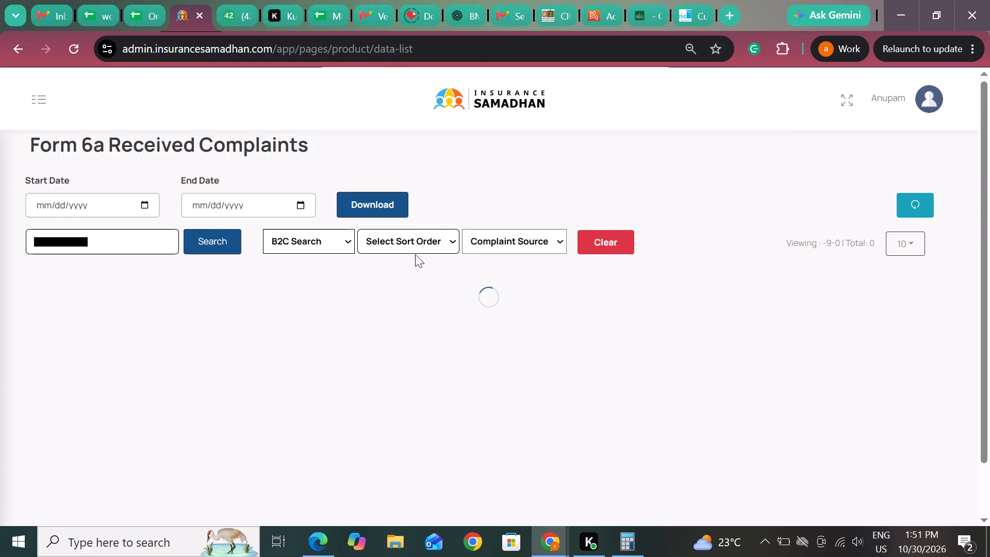
scroll(461, 316, "down", 1)
scroll(428, 300, "up", 1)
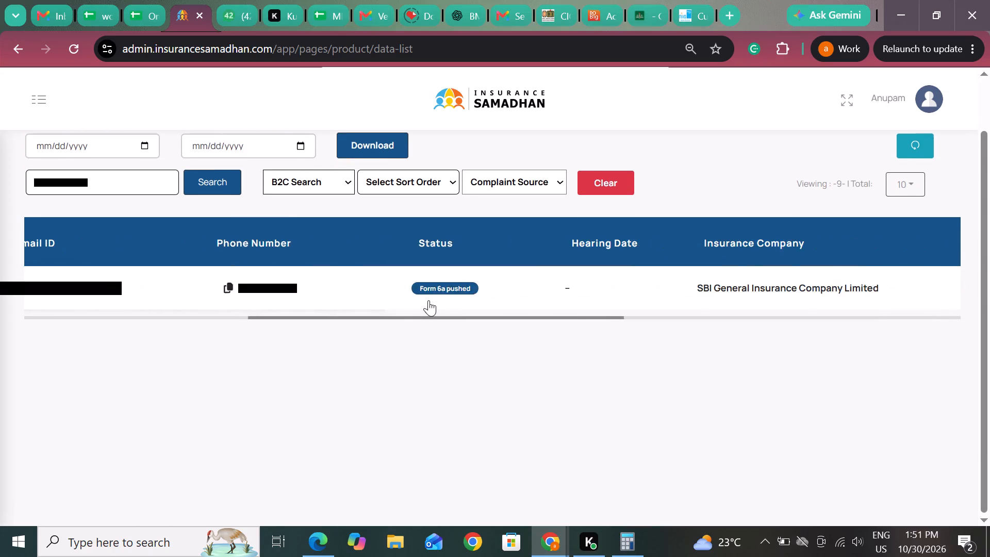
scroll(428, 300, "up", 1)
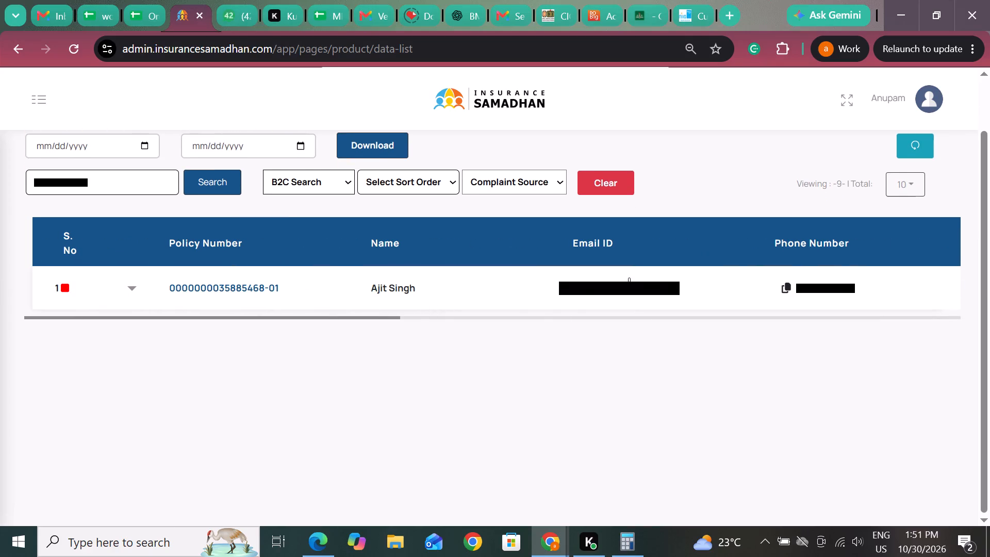
scroll(574, 285, "left", 3)
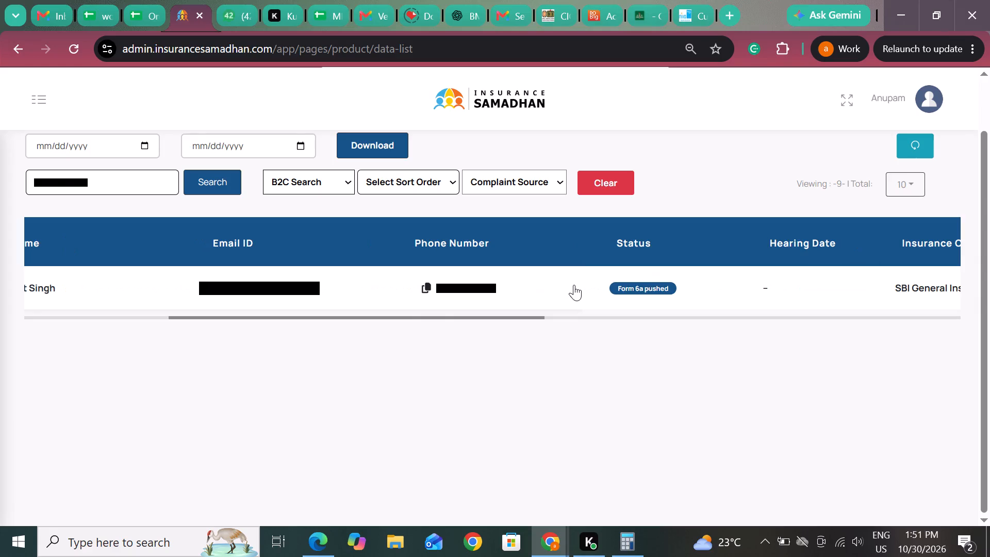
scroll(420, 277, "right", 1)
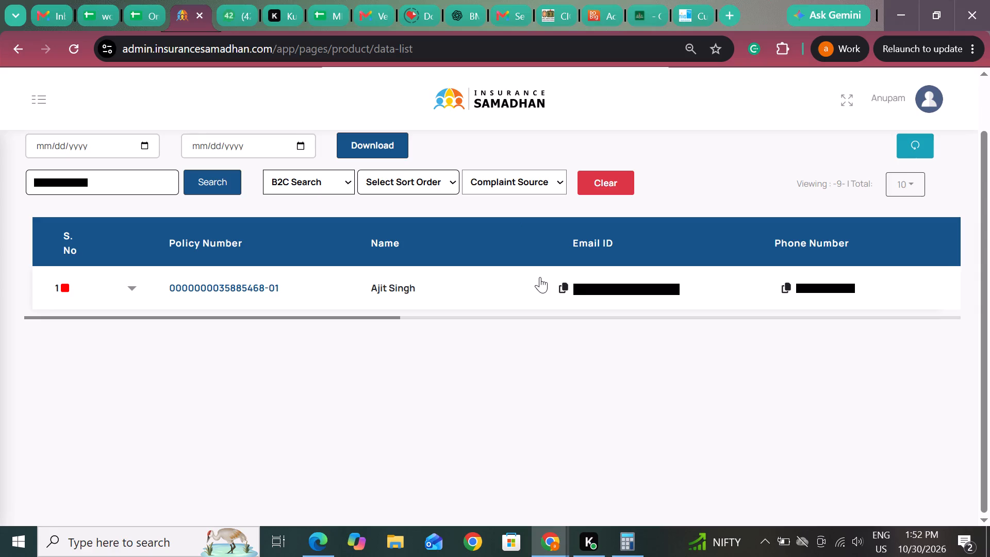
scroll(518, 280, "left", 1)
Expand the customer's complaint row and look through the actions available for it.
left_click(601, 281)
scroll(601, 281, "left", 1)
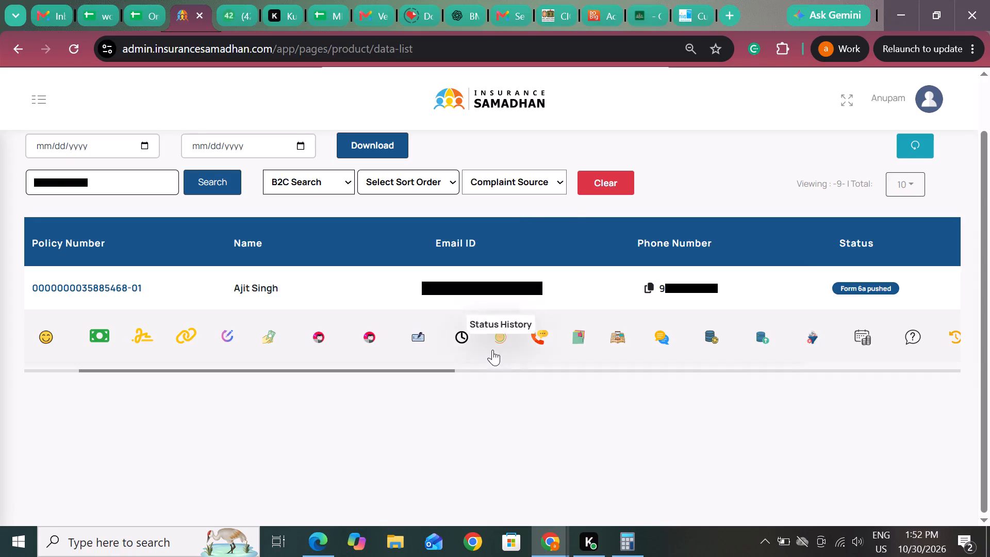
left_click(475, 371)
left_click_drag(475, 371, 307, 379)
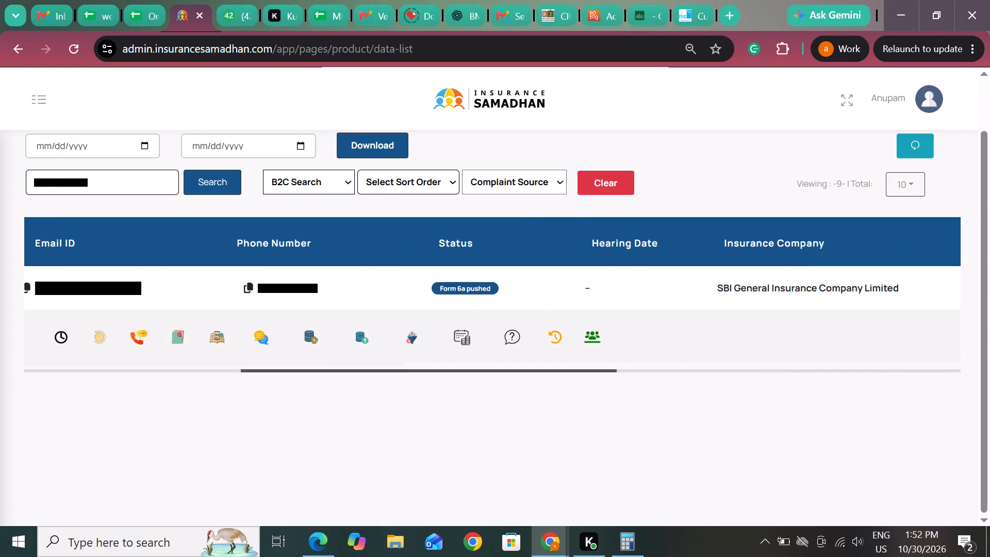
left_click_drag(307, 379, 240, 388)
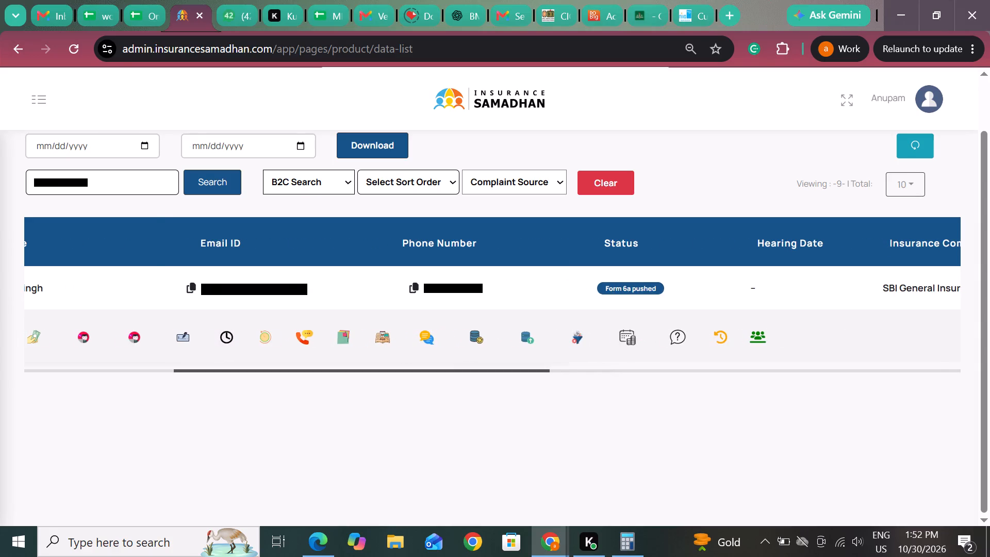
left_click(160, 370)
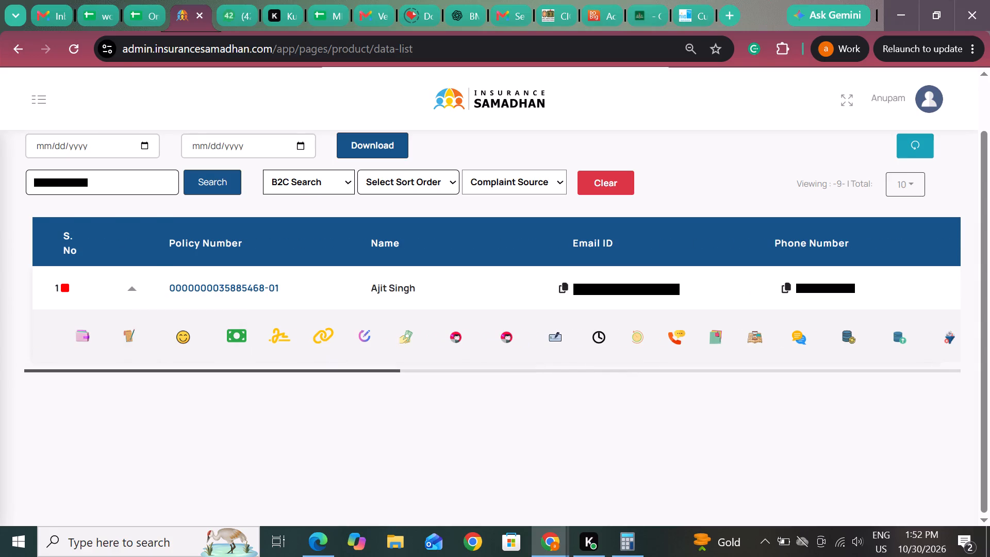
left_click_drag(351, 371, 468, 368)
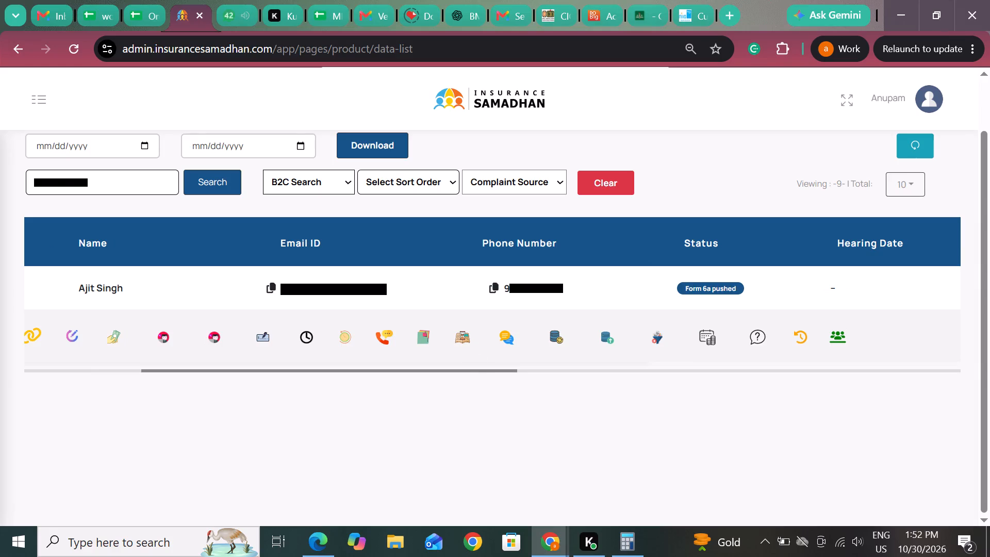
left_click_drag(483, 372, 491, 372)
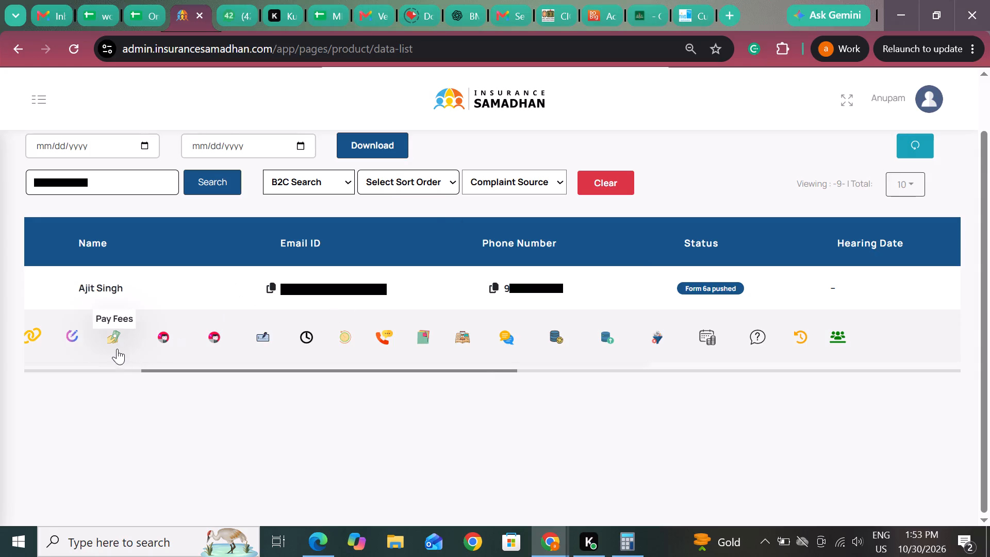
left_click(121, 363)
left_click(131, 371)
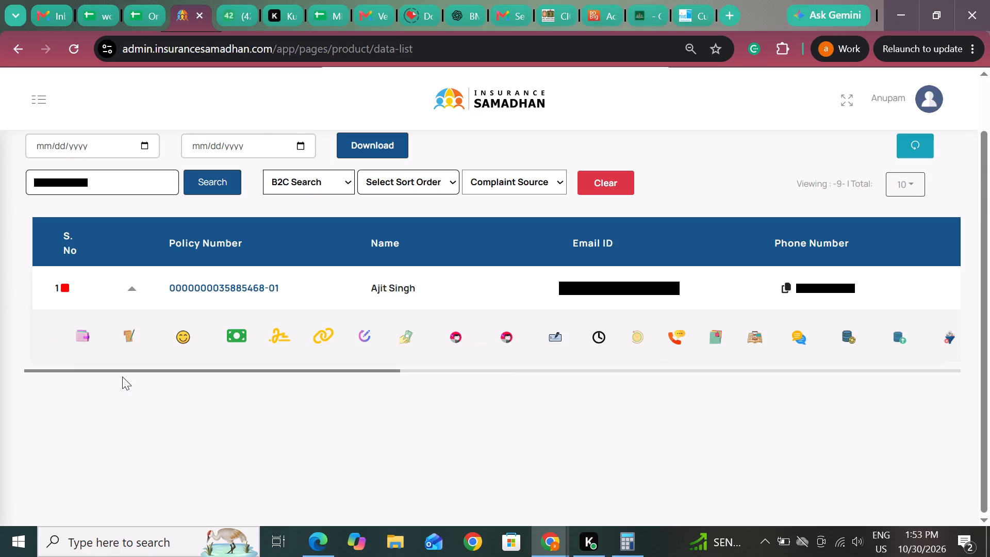
left_click(404, 364)
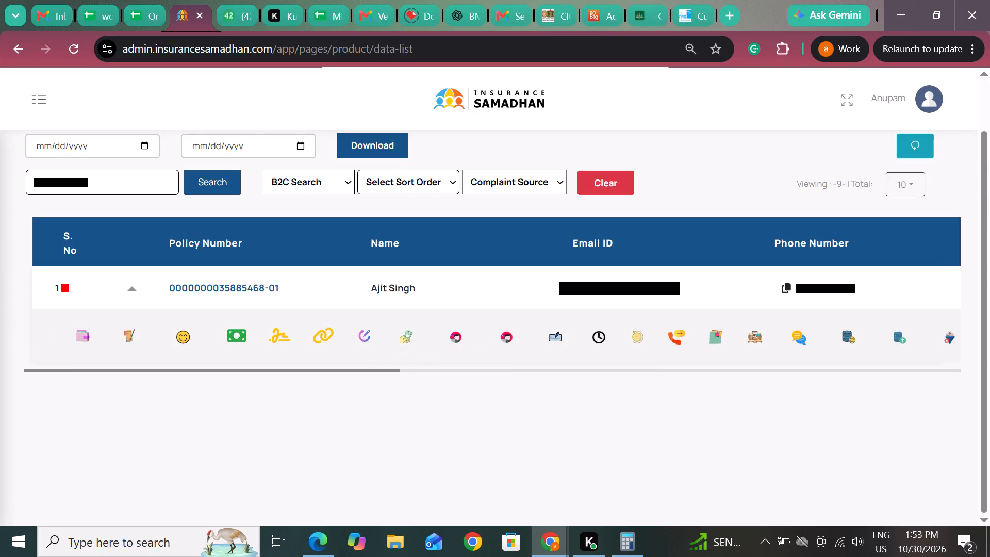
left_click(409, 369)
left_click_drag(412, 371, 280, 370)
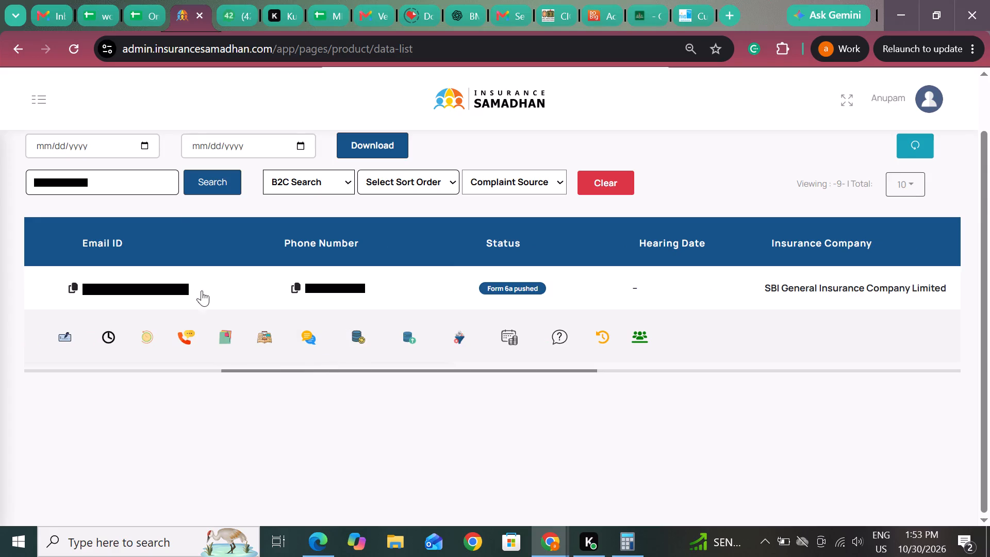
left_click(195, 371)
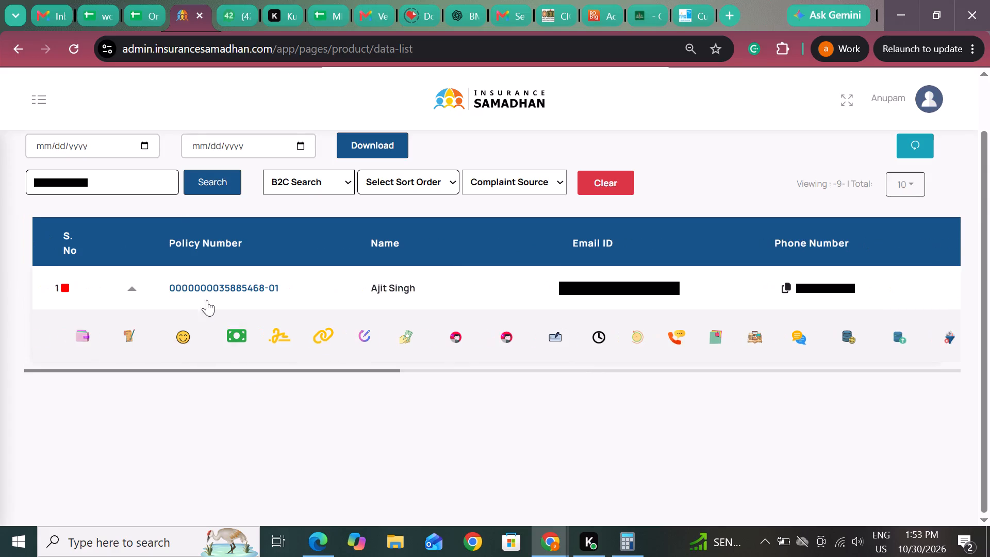
Copy the alternate contact number from the customer's complaint details and check it against the number in the Smartflo dialer.
left_click(211, 289)
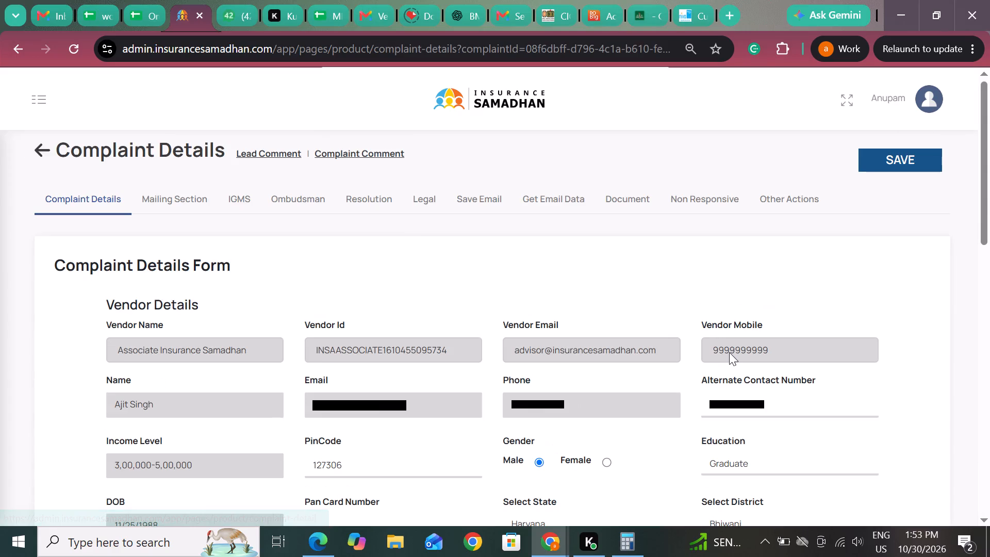
triple_click(728, 409)
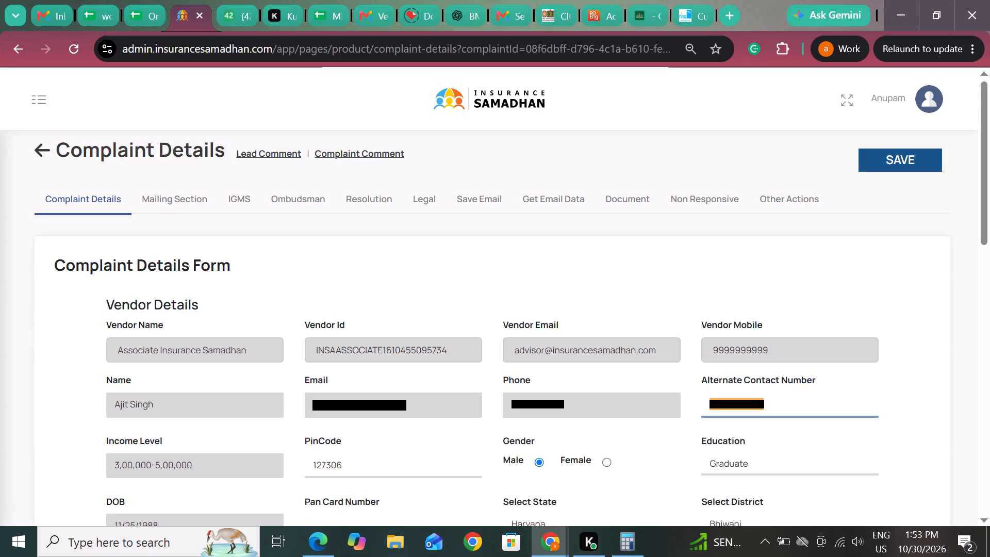
key("ctrl+c")
key("ctrl+c")
key("ctrl+c")
left_click(592, 21)
double_click(450, 174)
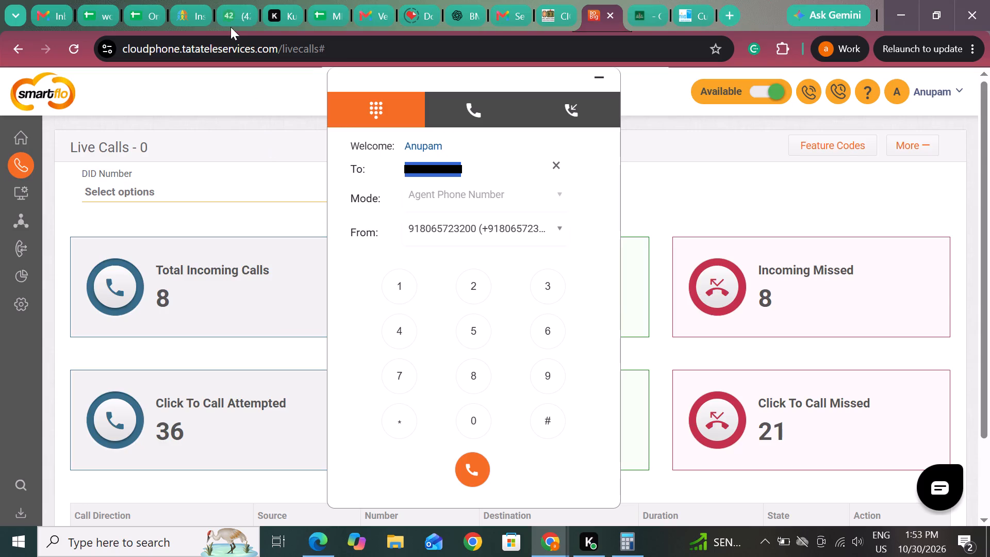
Return from the complaint details to the customer's row in the Form 6a Received Complaints list of the Insurance Samadhan admin.
left_click(195, 13)
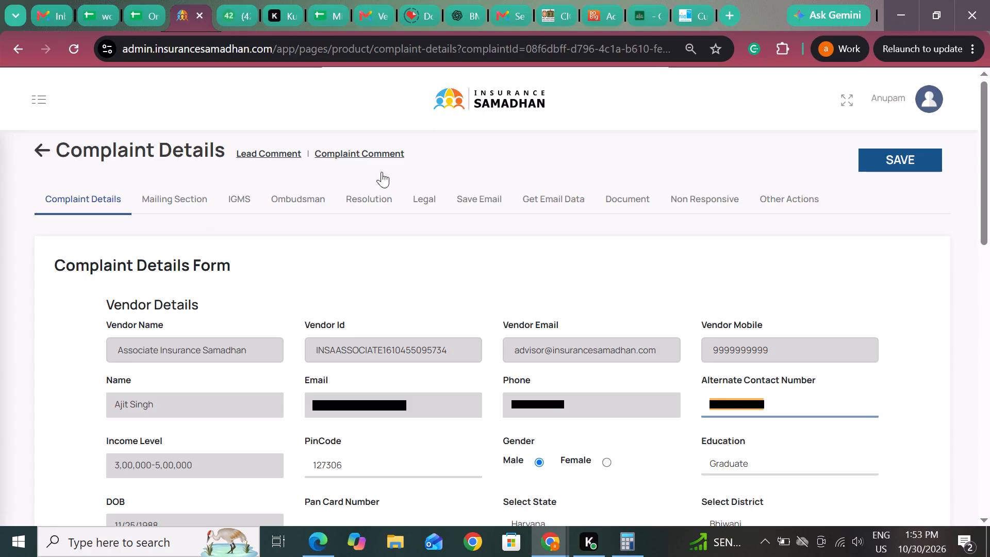
left_click(39, 143)
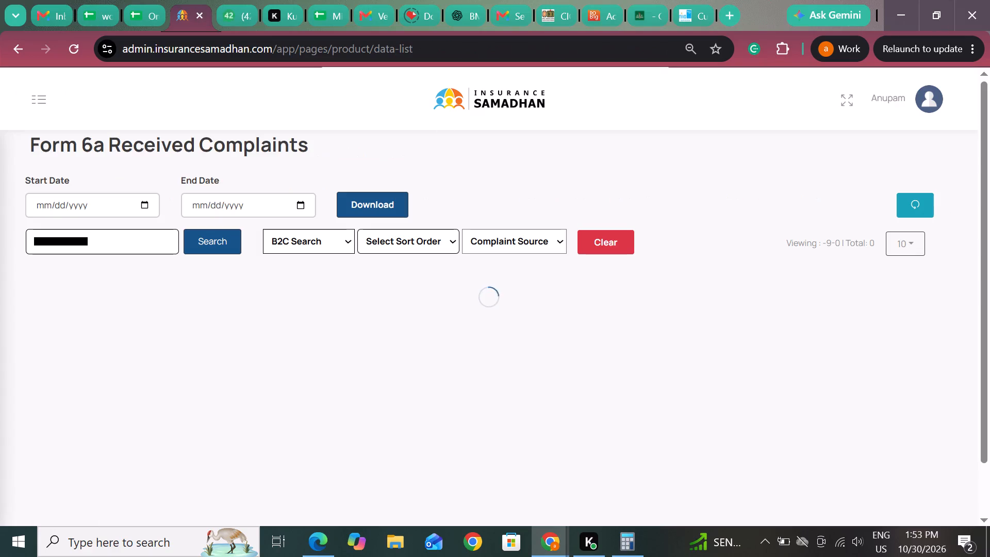
scroll(428, 201, "down", 1)
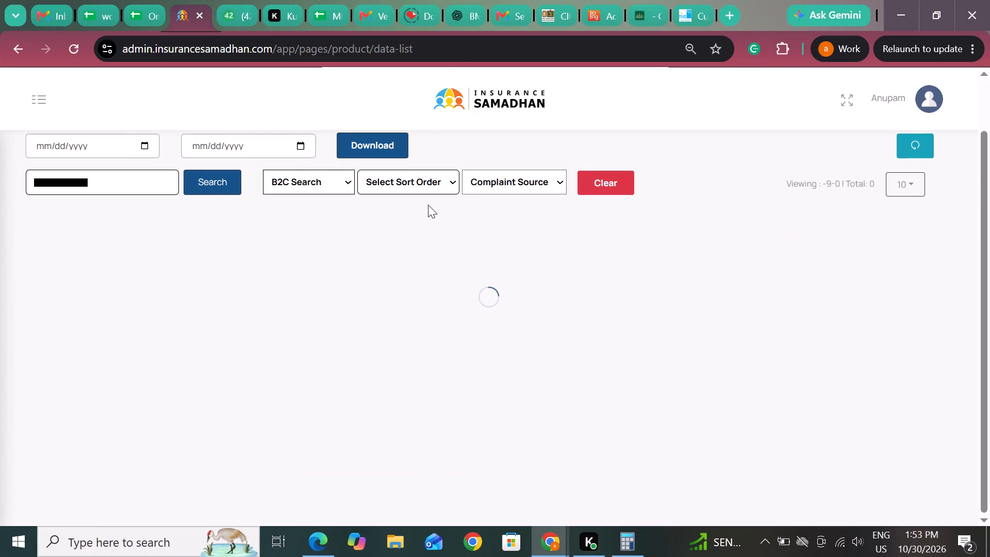
scroll(434, 235, "down", 1)
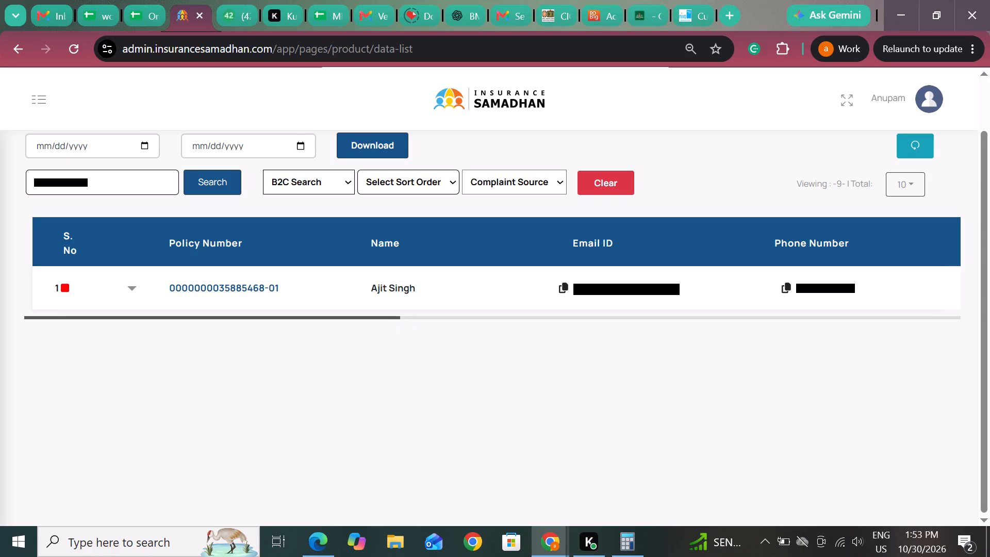
left_click_drag(393, 317, 459, 321)
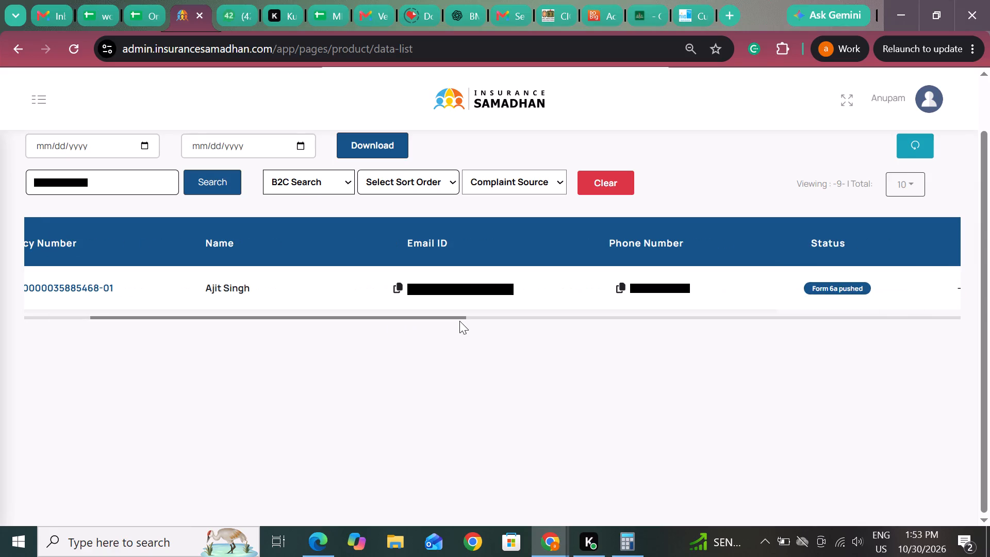
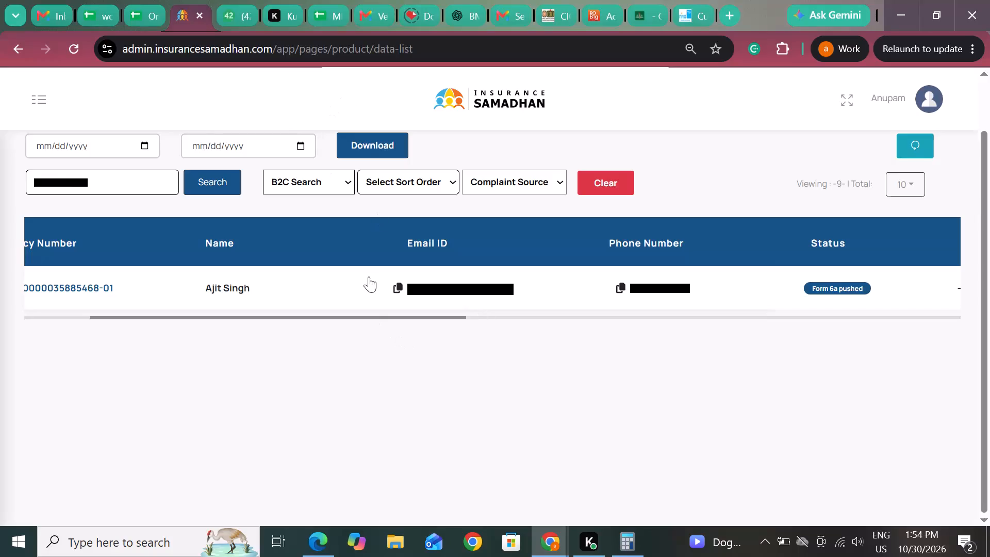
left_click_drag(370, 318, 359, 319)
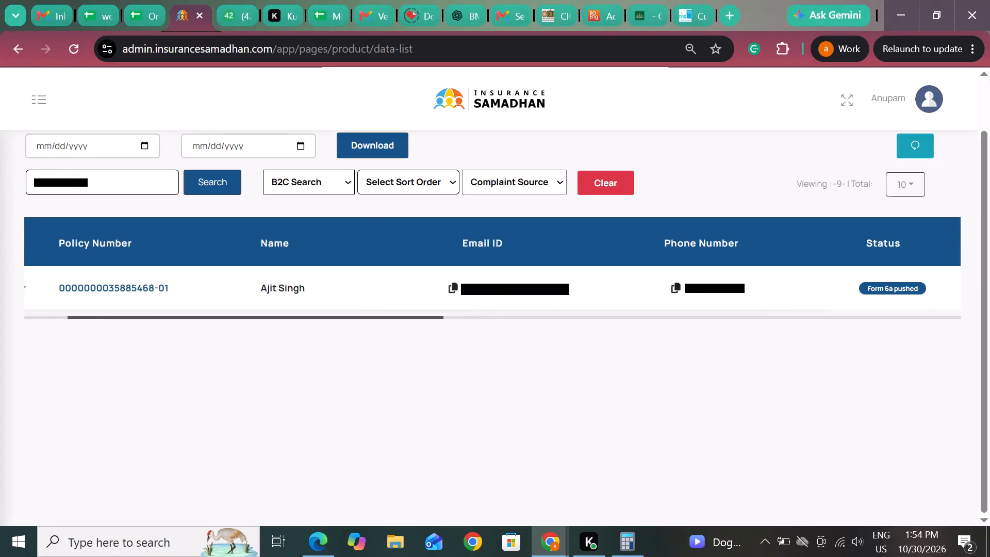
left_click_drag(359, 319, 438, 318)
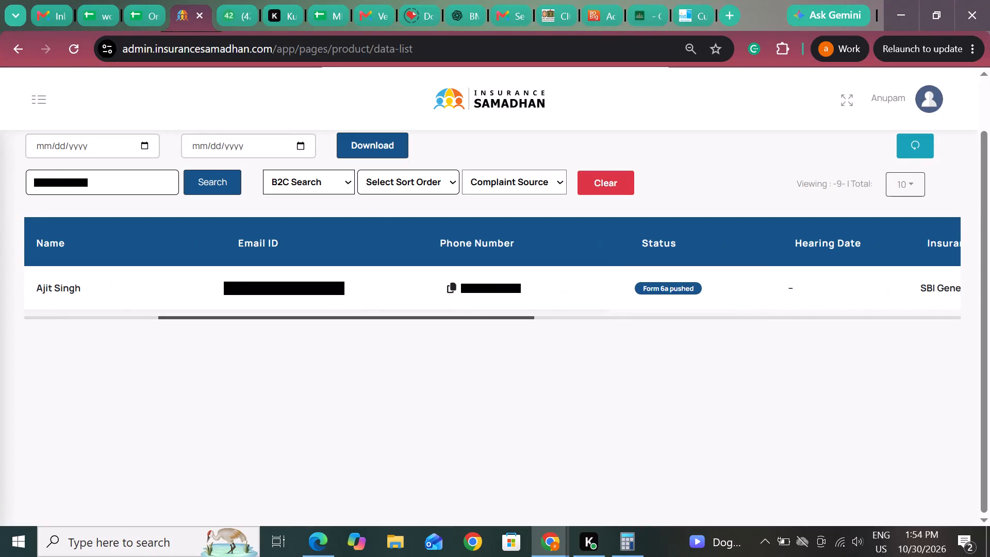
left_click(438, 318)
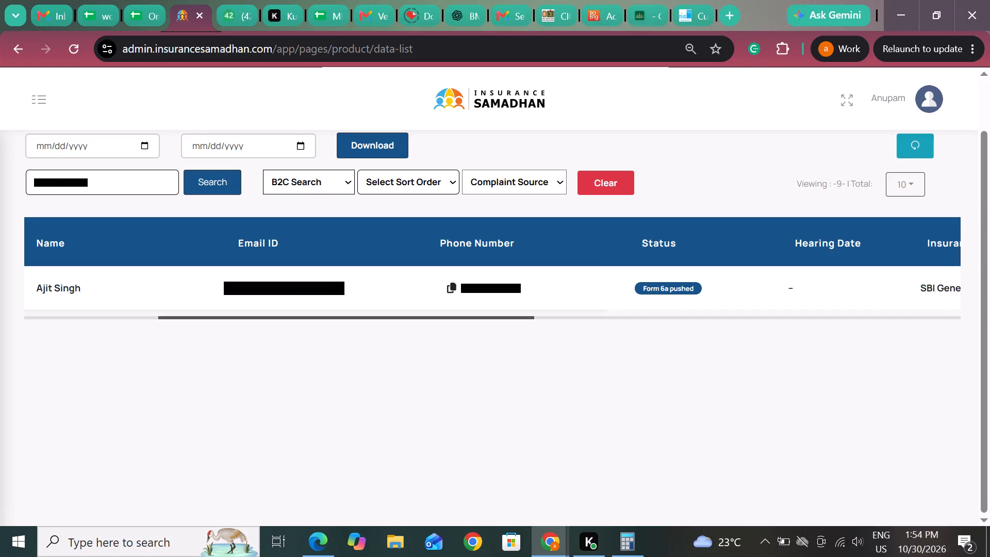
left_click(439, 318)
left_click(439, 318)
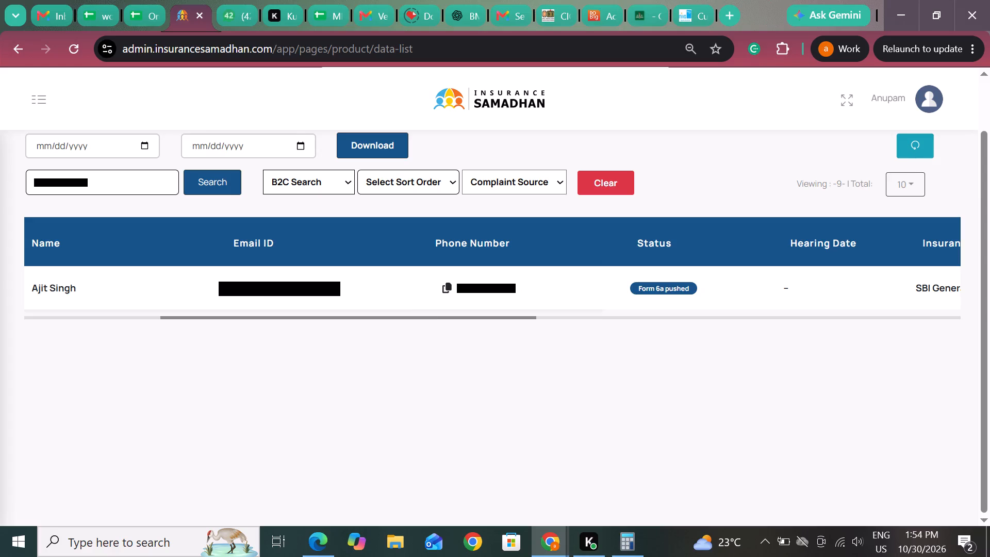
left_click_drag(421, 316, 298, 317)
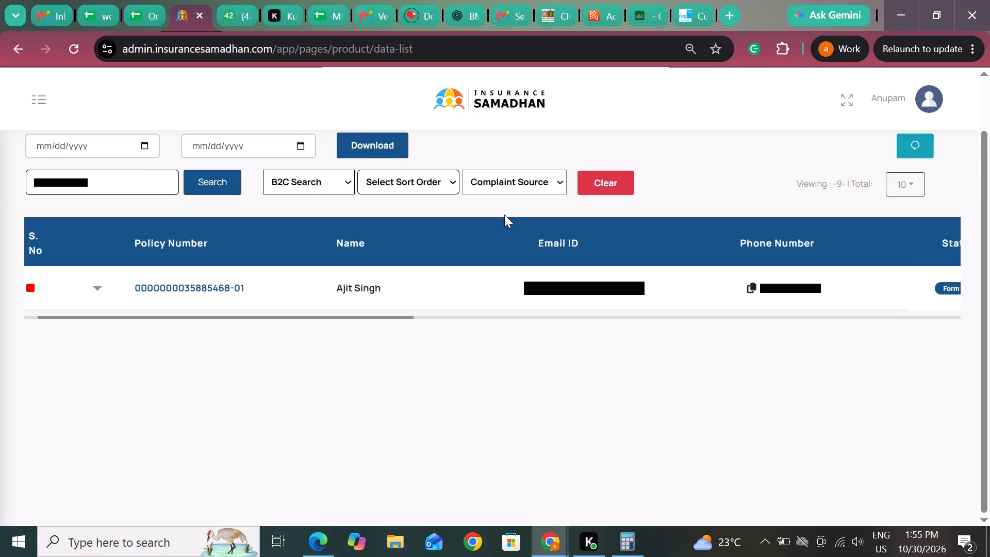
Add the comment "nr" to the communication log of the called customer's SBI General complaint.
scroll(526, 301, "left", 1)
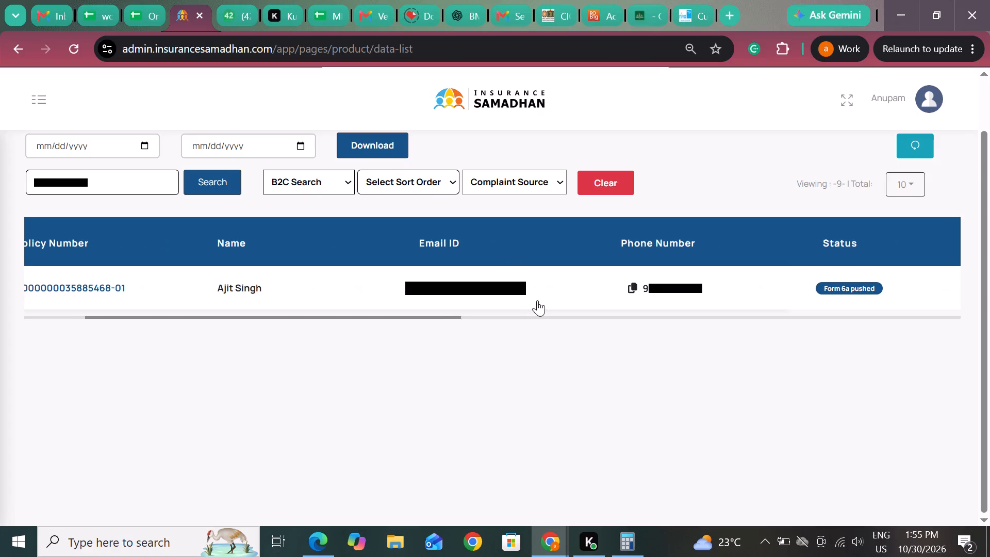
scroll(537, 300, "left", 1)
left_click(601, 298)
left_click(645, 334)
scroll(354, 398, "up", 7)
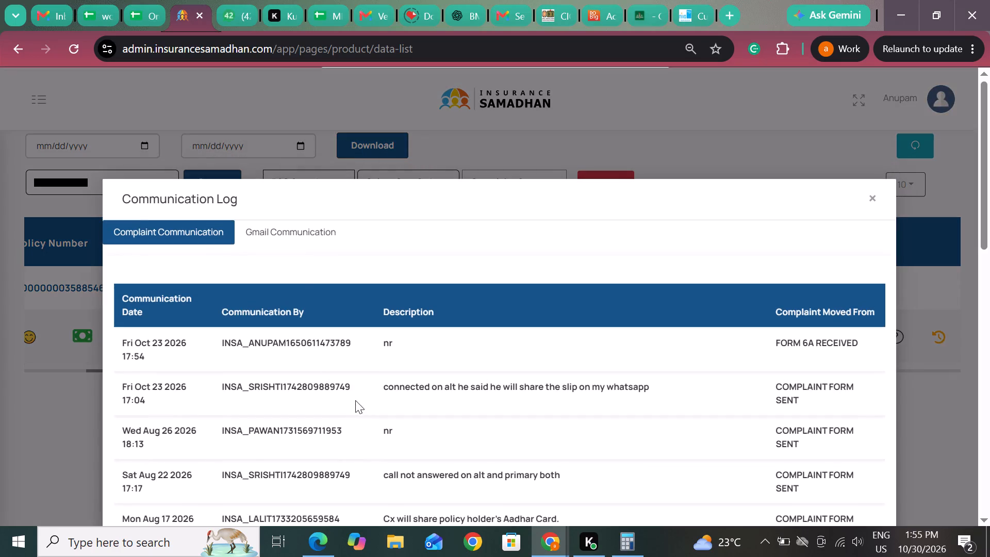
left_click(304, 110)
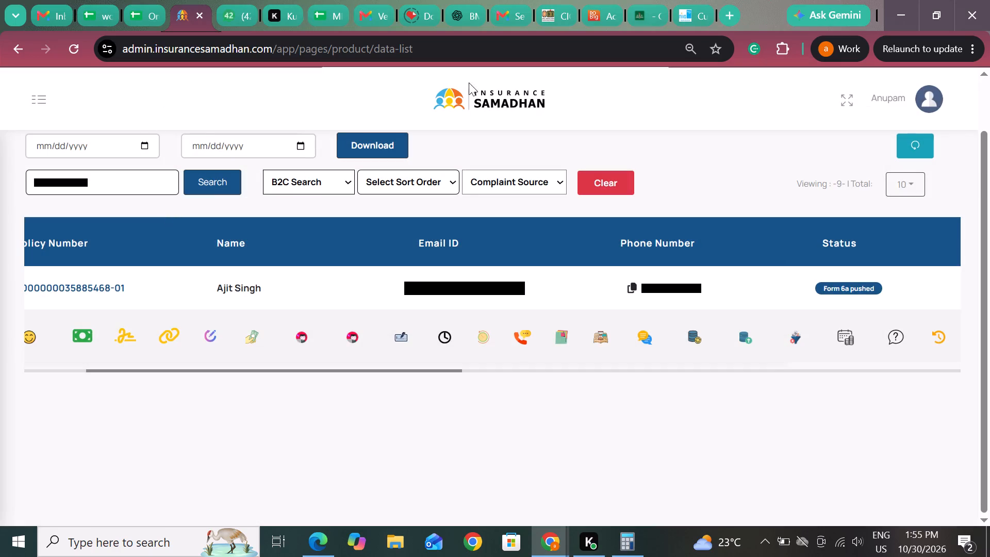
left_click(649, 337)
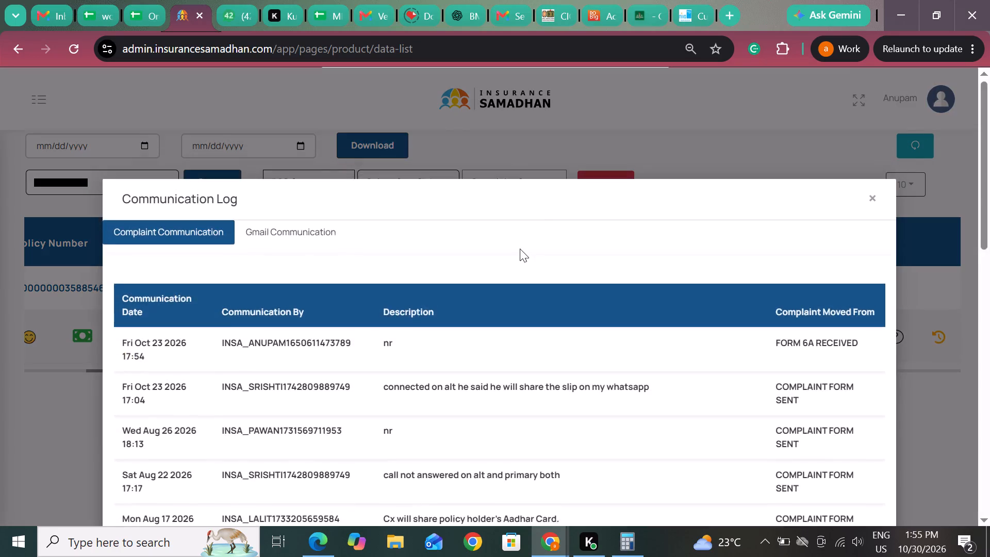
scroll(520, 249, "down", 6)
left_click(557, 474)
left_click(546, 488)
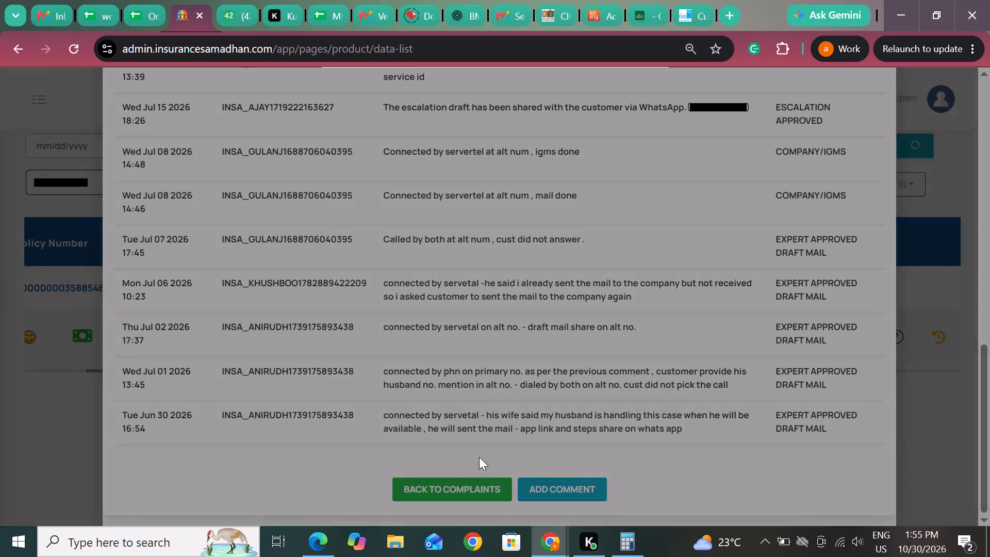
left_click(440, 372)
key("n")
key("r")
left_click(558, 454)
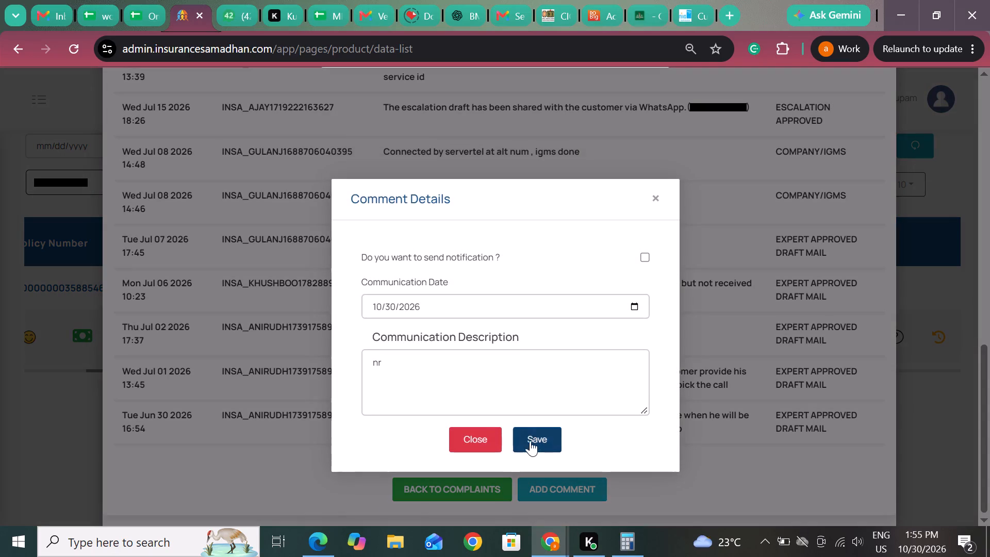
left_click(530, 440)
scroll(344, 396, "up", 12)
left_click(150, 97)
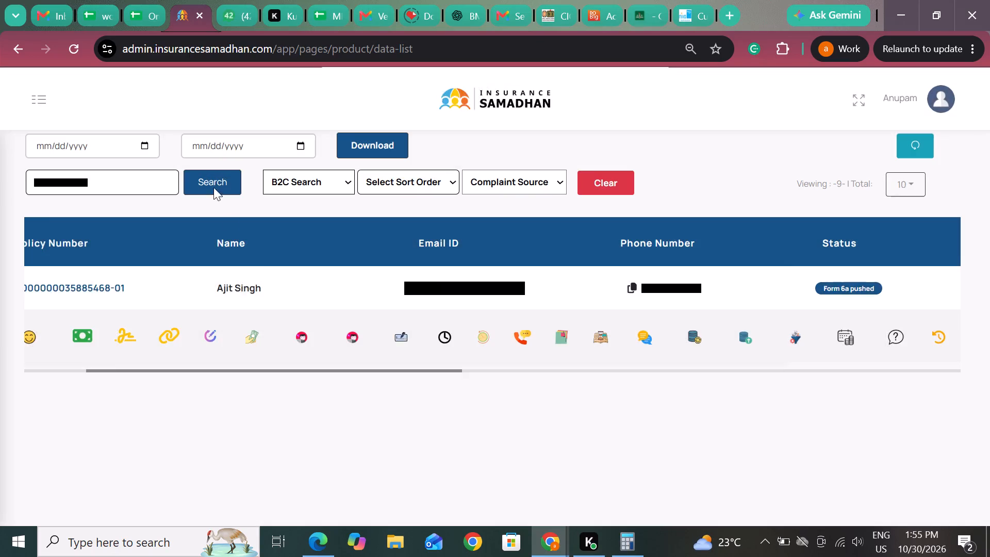
Open the same customer's complaint details and check the Ombudsman section and the complaint comments.
scroll(232, 300, "up", 1)
left_click(205, 285)
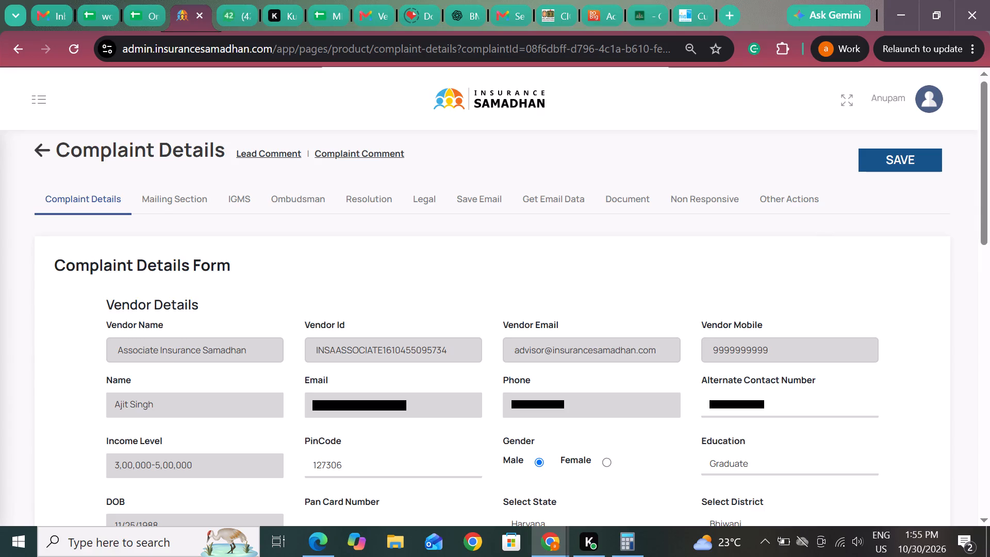
left_click(308, 200)
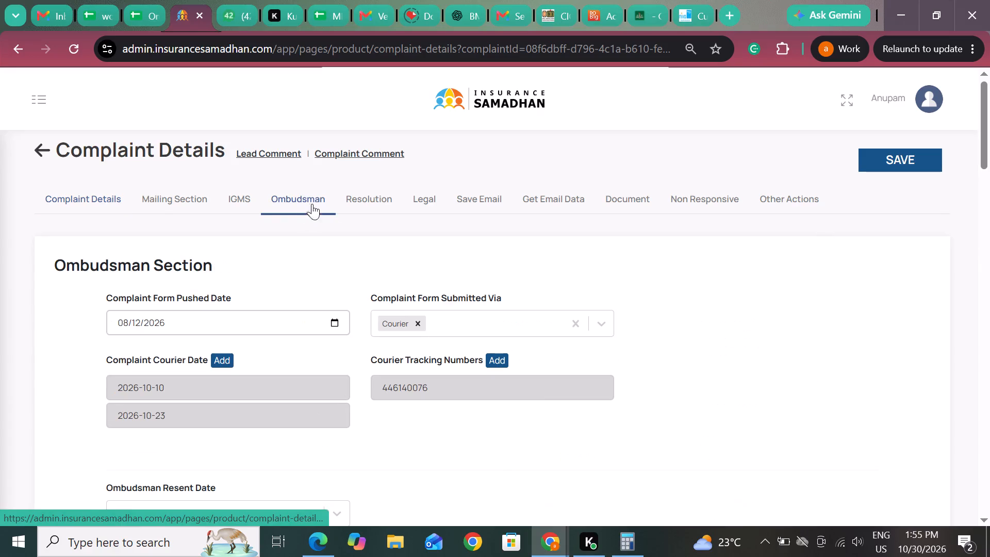
scroll(368, 305, "up", 6)
left_click(366, 156)
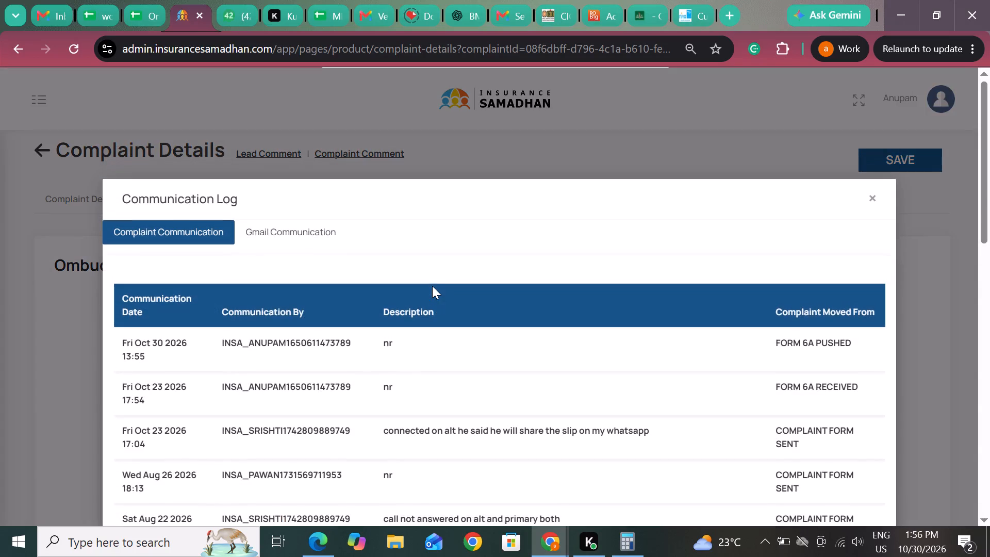
scroll(432, 278, "up", 4)
left_click(442, 150)
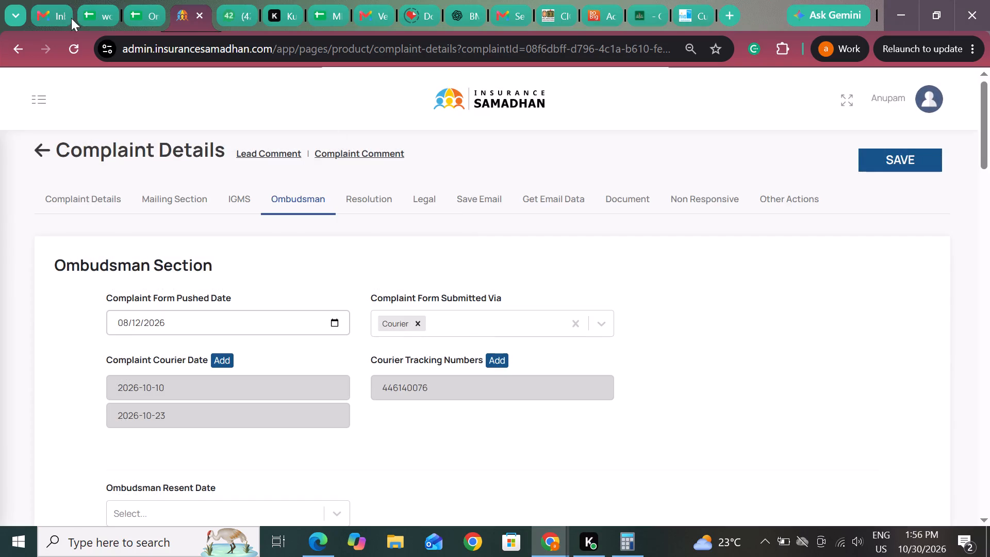
Enter "nr" in column B of row 541 on the worksheet's 6A pushed september sheet.
left_click(85, 18)
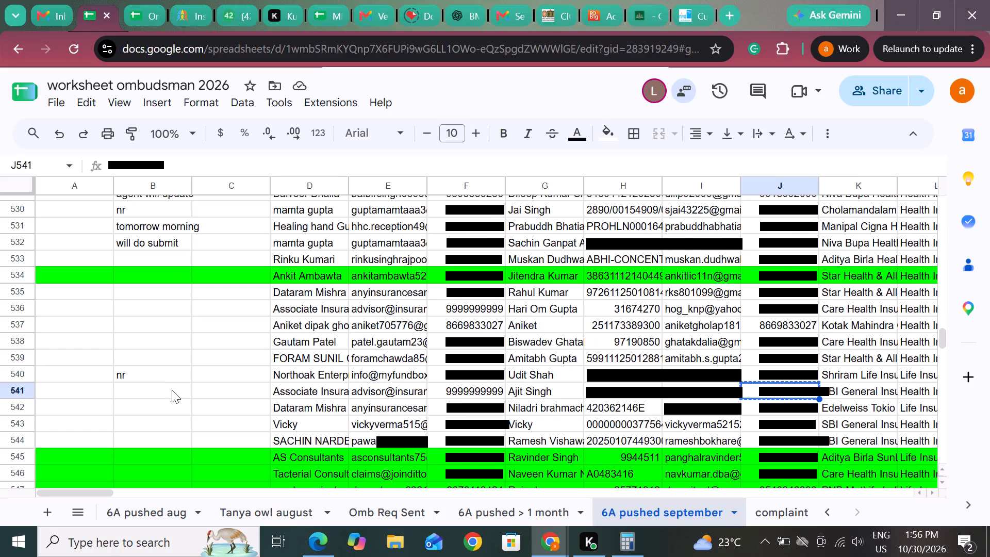
left_click(172, 390)
key("n")
key("r")
left_click(159, 406)
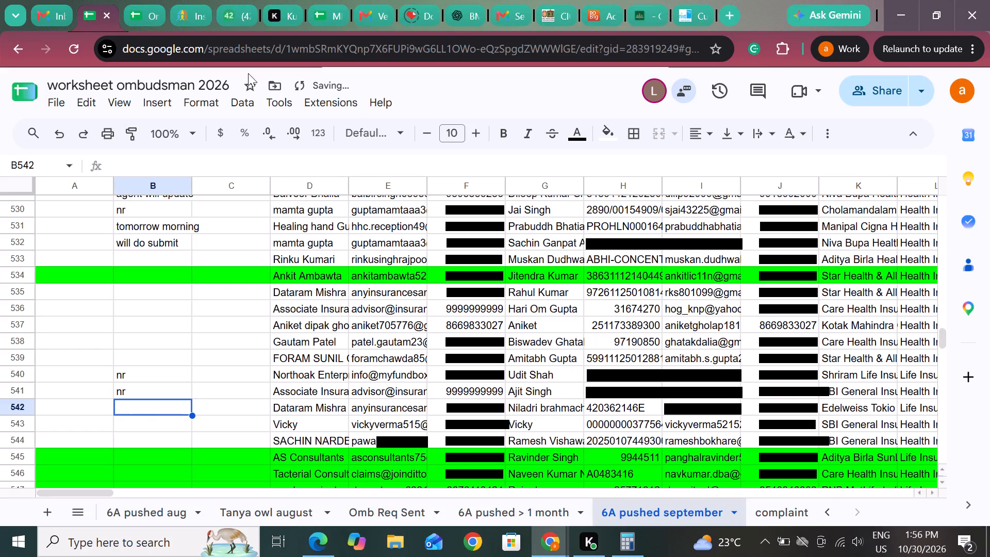
Copy the phone number of the customer in worksheet row 542 and search the Form 6a Received Complaints list for it.
left_click(523, 418)
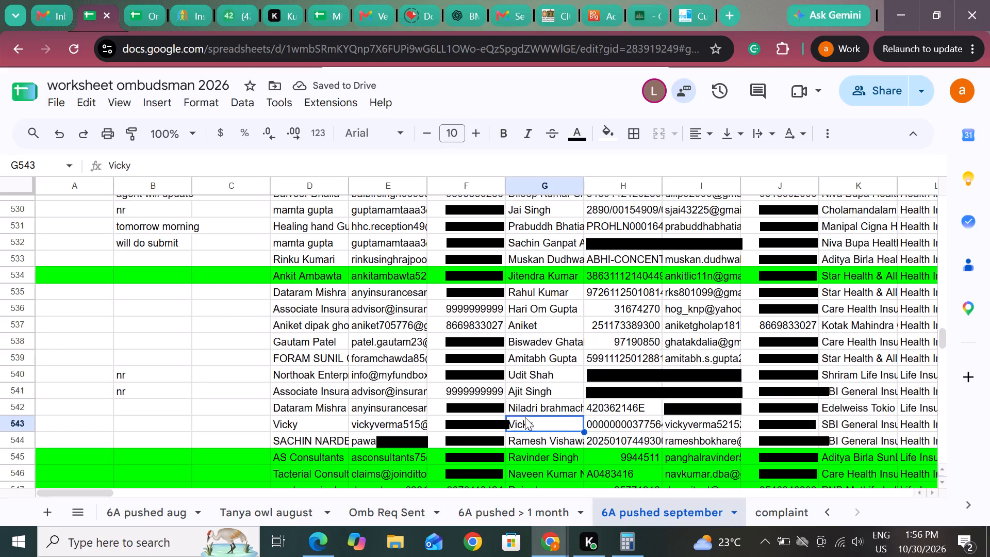
left_click(564, 406)
left_click(601, 405)
left_click(726, 404)
left_click(770, 408)
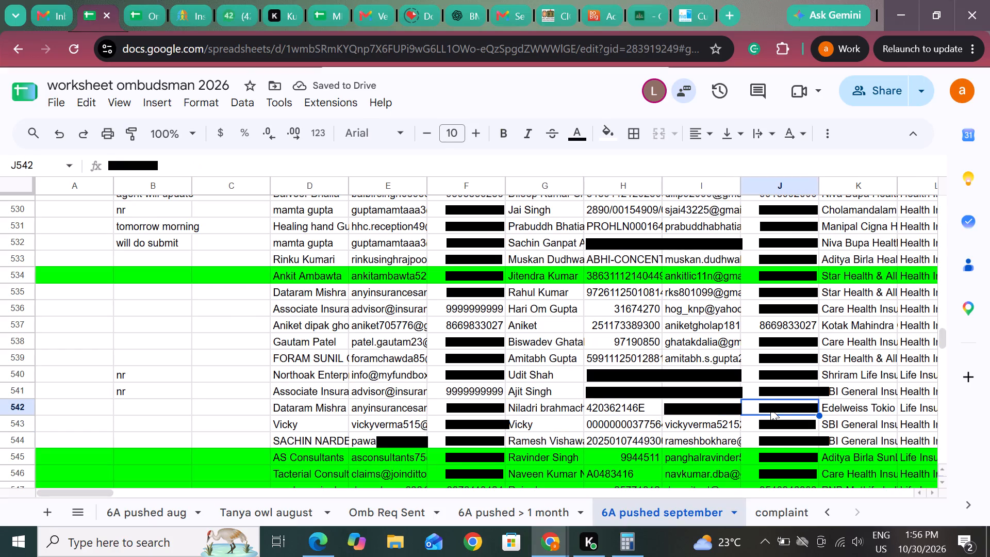
key("ctrl+c")
key("ctrl+c")
left_click(176, 18)
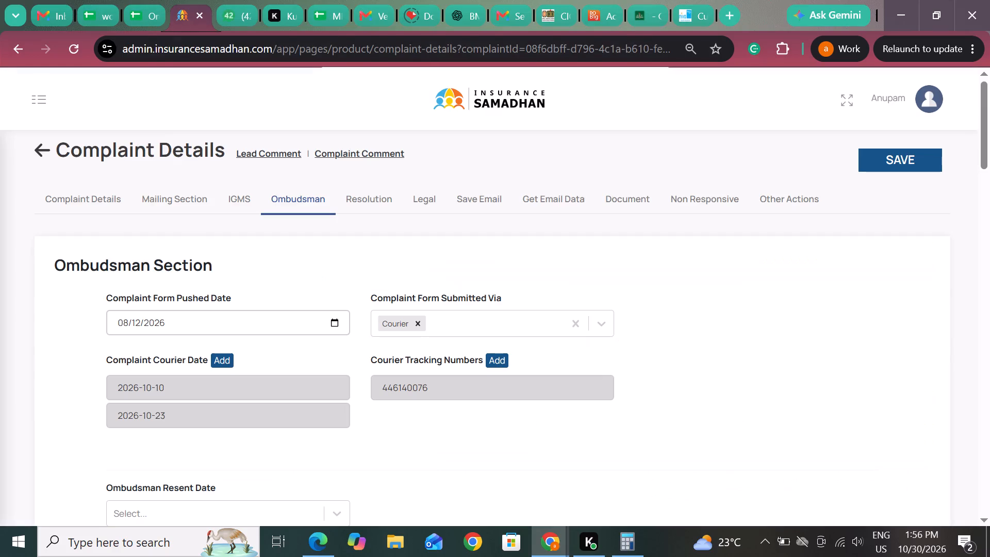
left_click(41, 146)
double_click(121, 233, "ctrl")
key("ctrl+v")
left_click(210, 238)
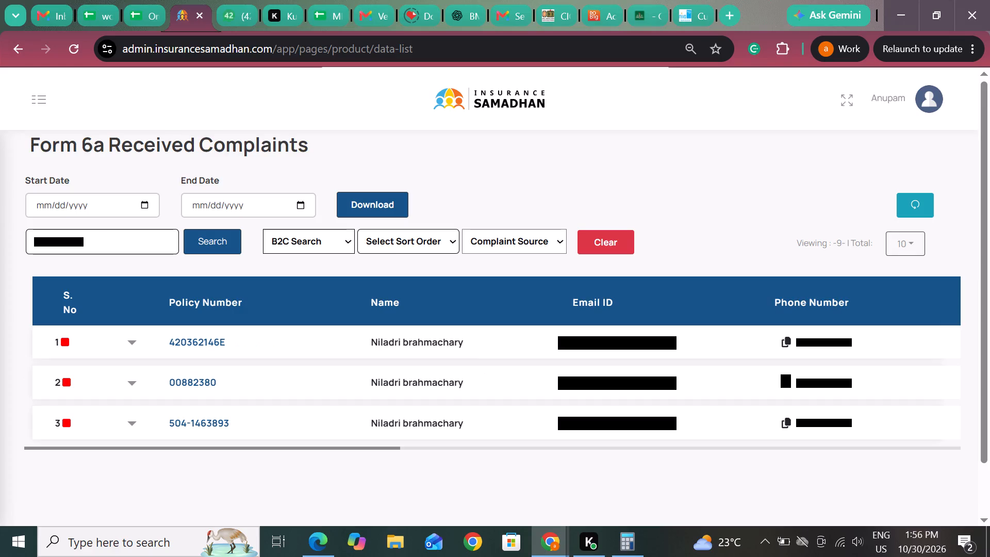
Copy the phone number from the customer's Edelweiss Tokio complaint and call it through the Smartflo dialer.
scroll(427, 392, "left", 1)
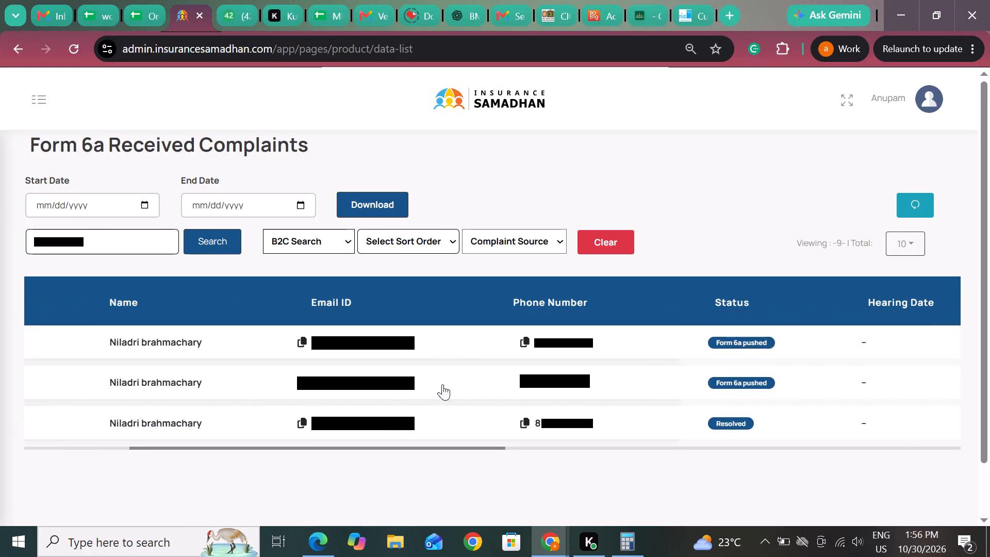
scroll(442, 384, "left", 1)
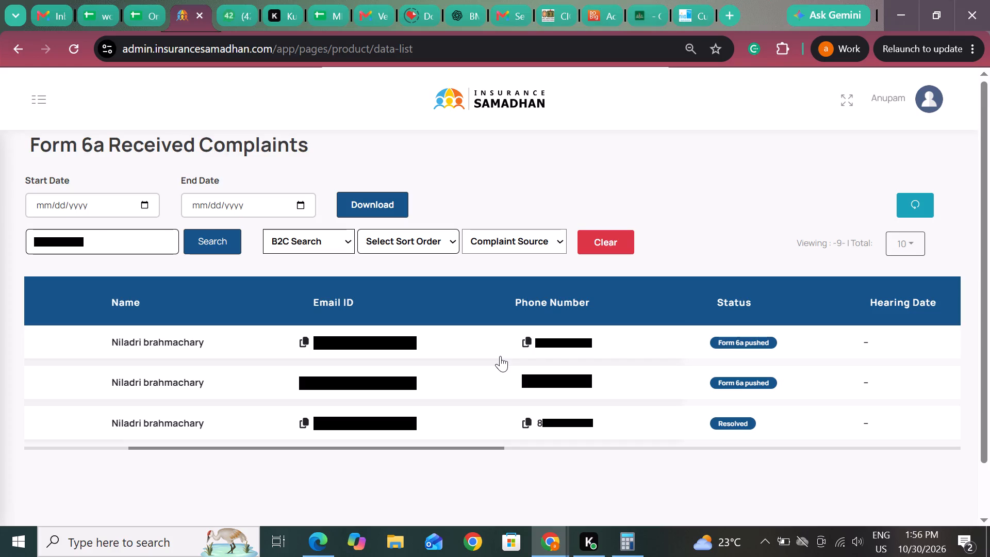
scroll(570, 364, "left", 1)
scroll(507, 350, "left", 1)
left_click(506, 348)
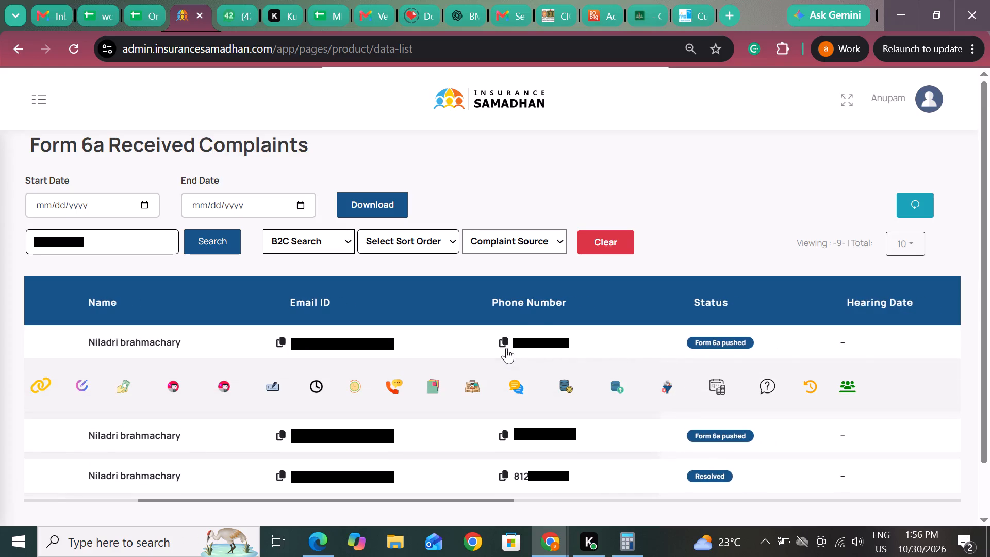
left_click(506, 343)
scroll(531, 115, "up", 2)
left_click(598, 12)
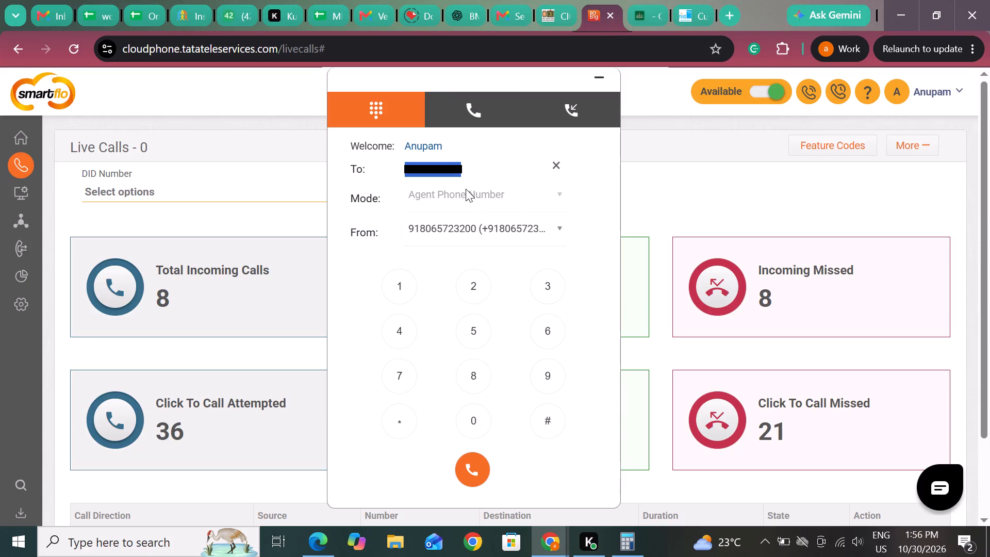
triple_click(453, 170, "ctrl")
key("ctrl+v")
left_click(462, 464)
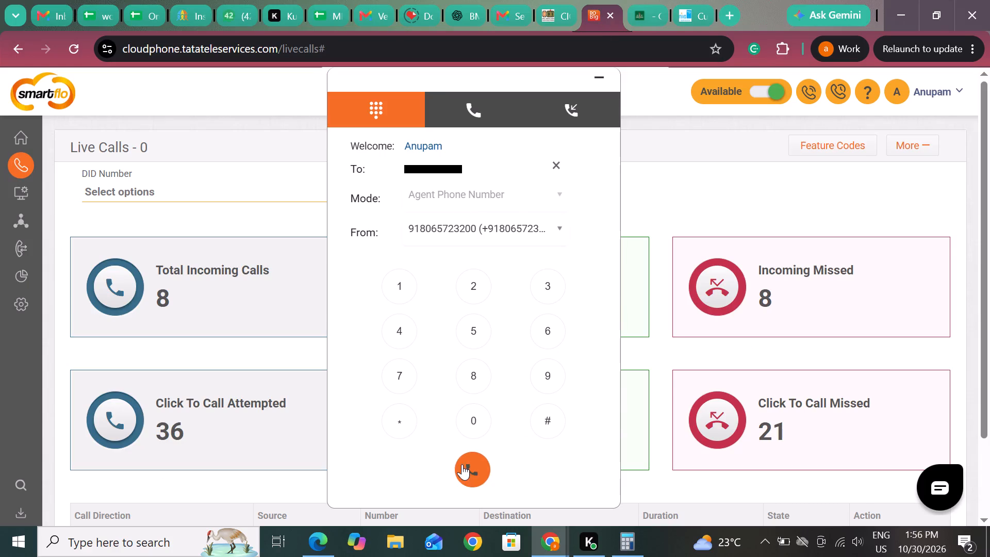
scroll(753, 79, "up", 6)
left_click(886, 146)
left_click(902, 144)
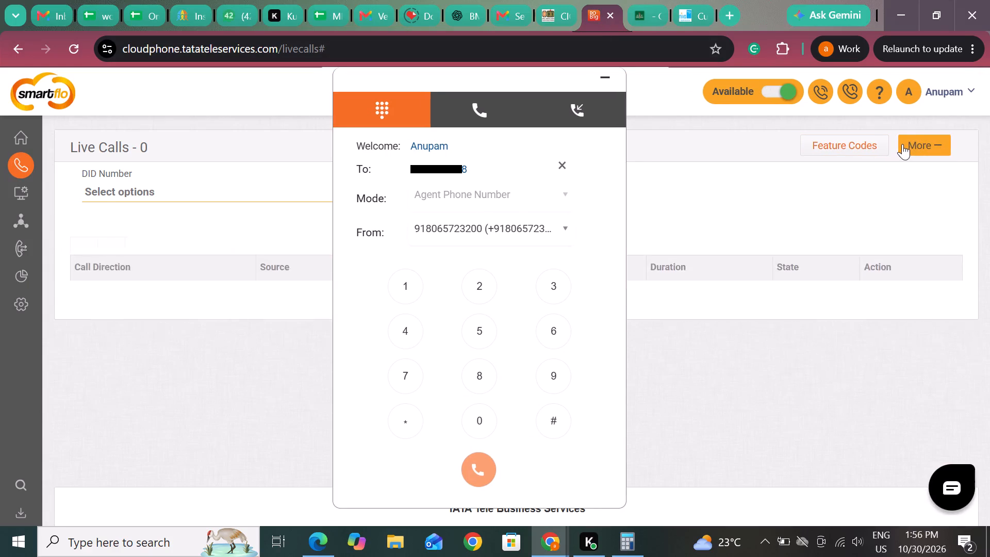
Return to the complaints list in the Insurance Samadhan admin and open the details of the customer's Edelweiss Tokio complaint.
scroll(339, 227, "up", 6)
left_click(189, 20)
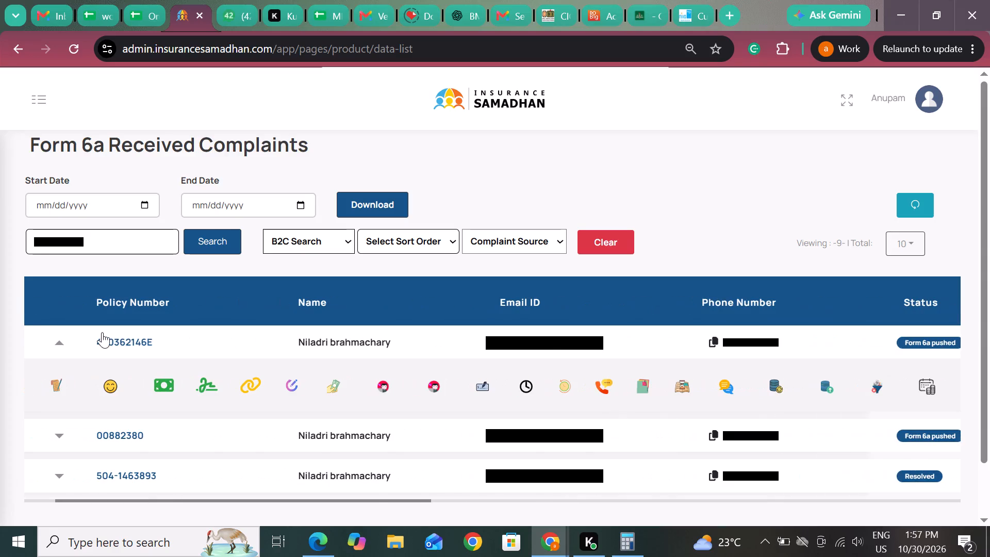
left_click(102, 332)
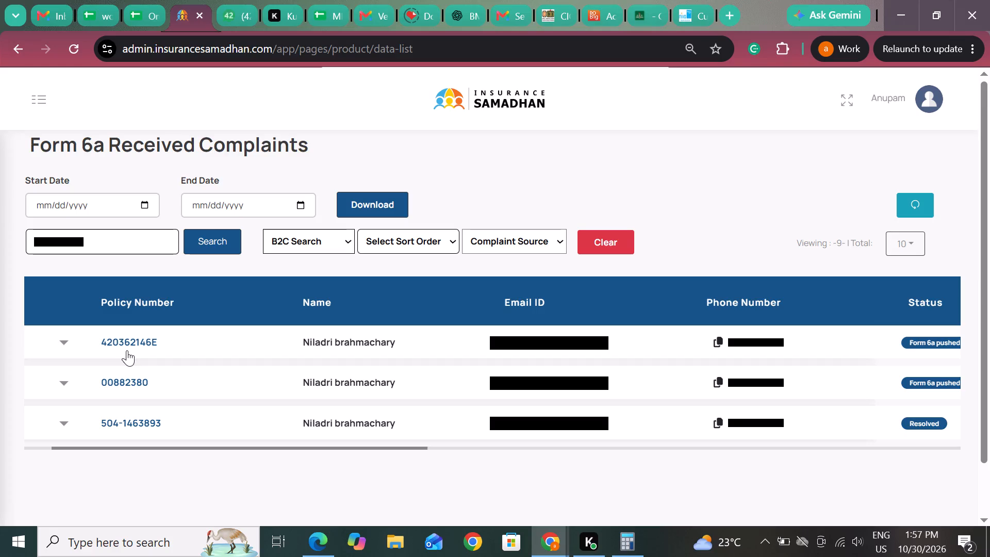
scroll(382, 377, "up", 1)
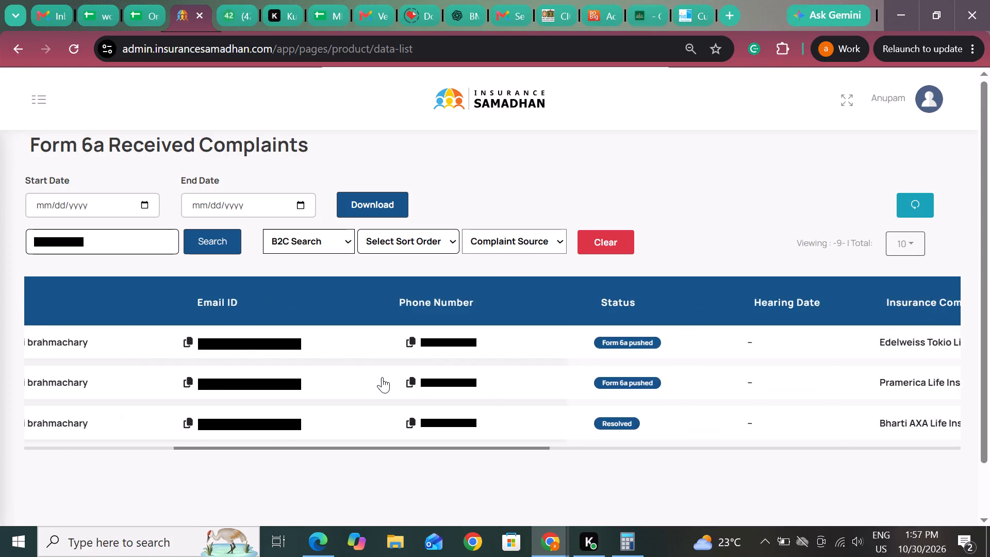
scroll(382, 377, "up", 2)
left_click(212, 338)
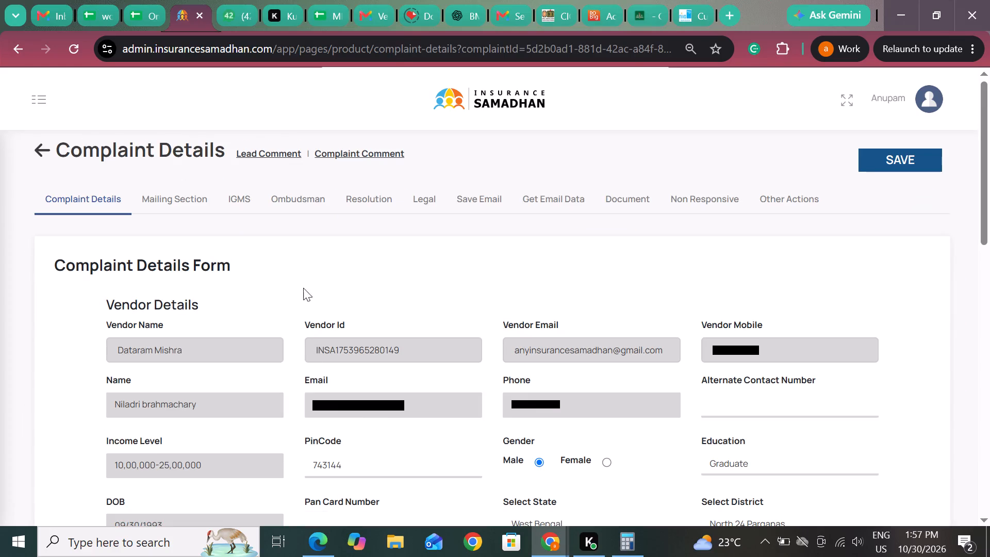
left_click(39, 145)
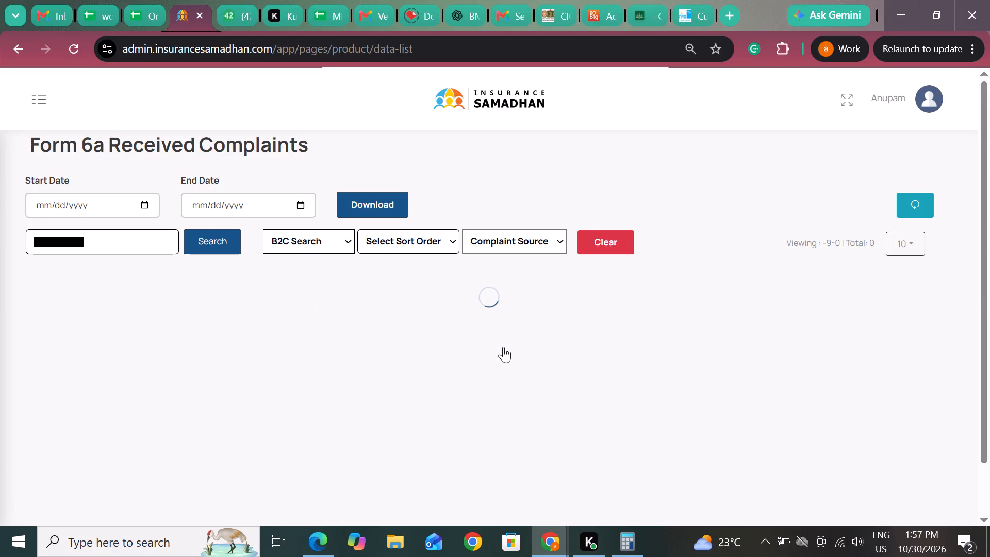
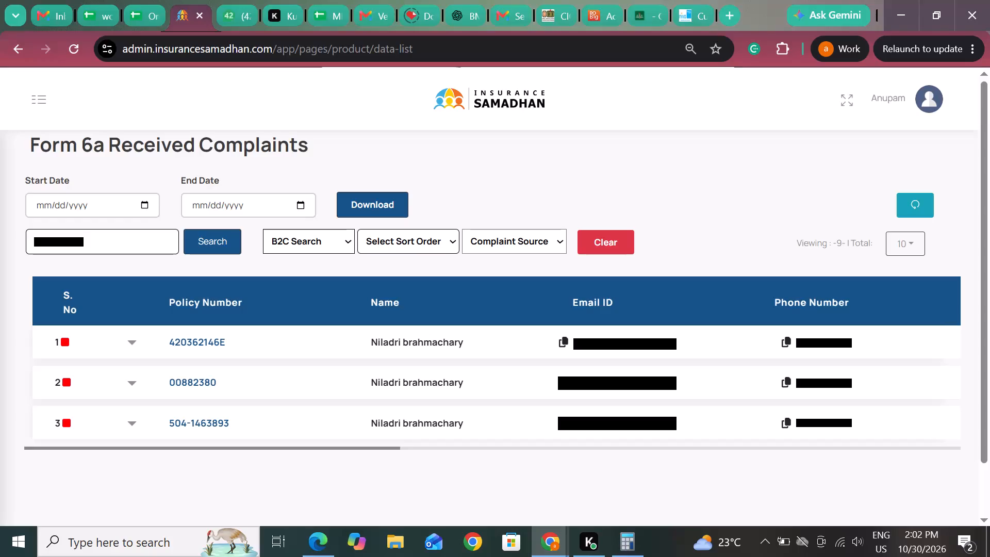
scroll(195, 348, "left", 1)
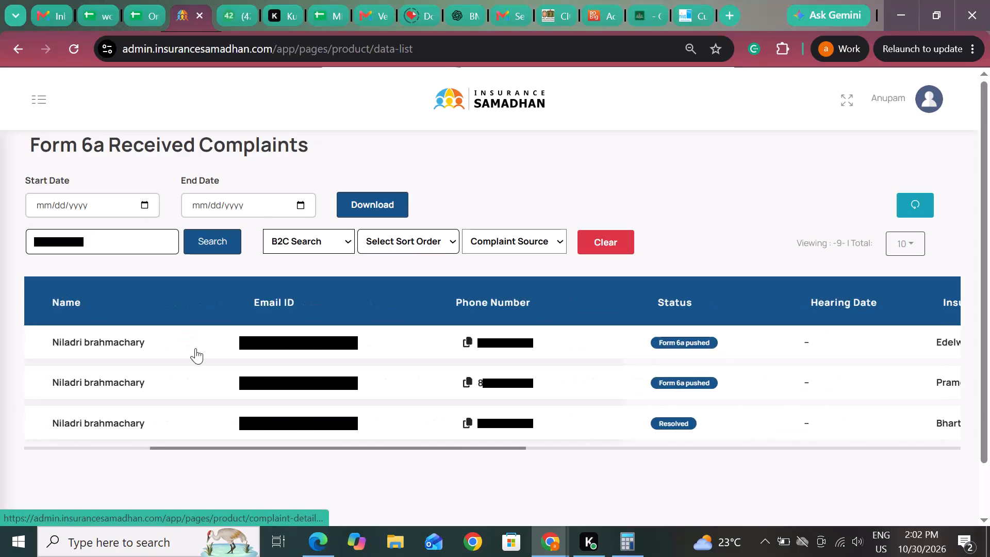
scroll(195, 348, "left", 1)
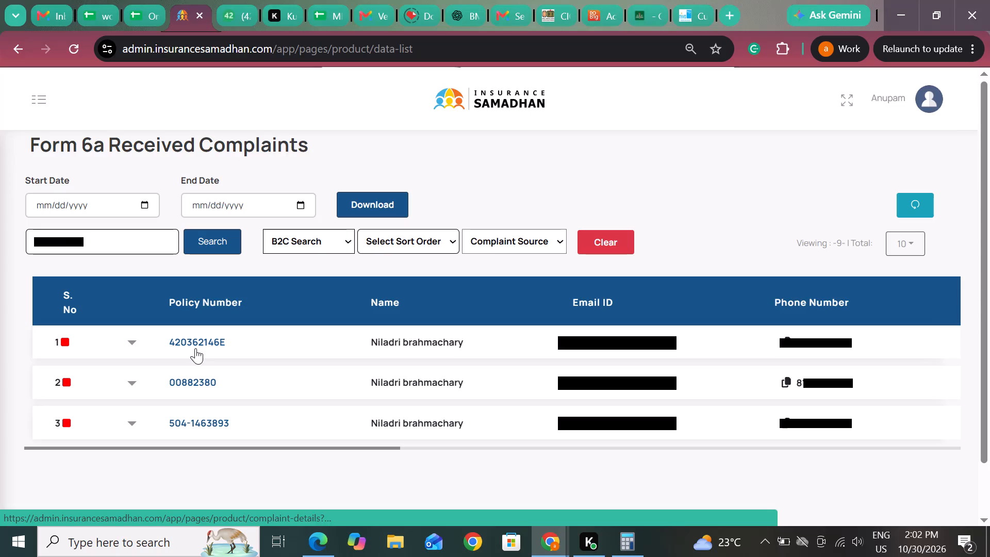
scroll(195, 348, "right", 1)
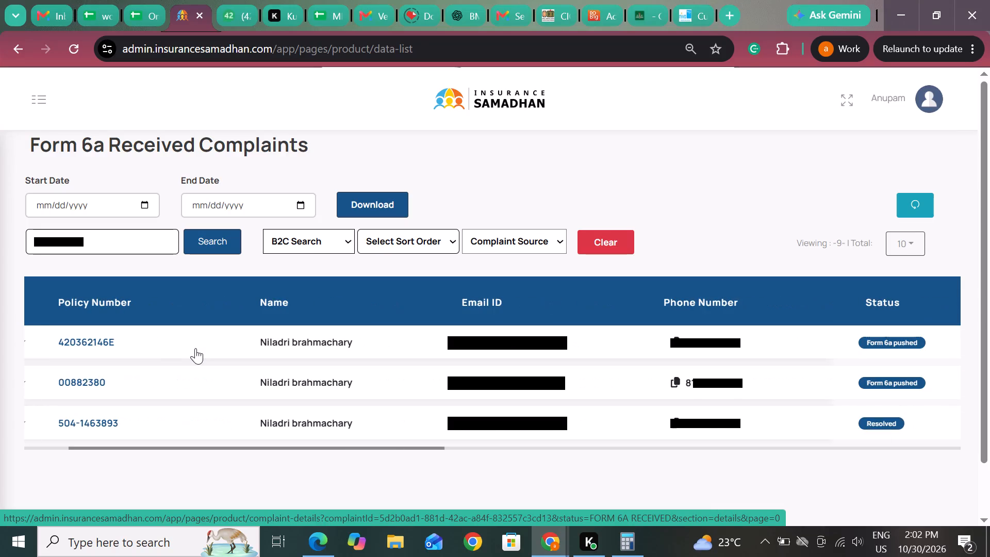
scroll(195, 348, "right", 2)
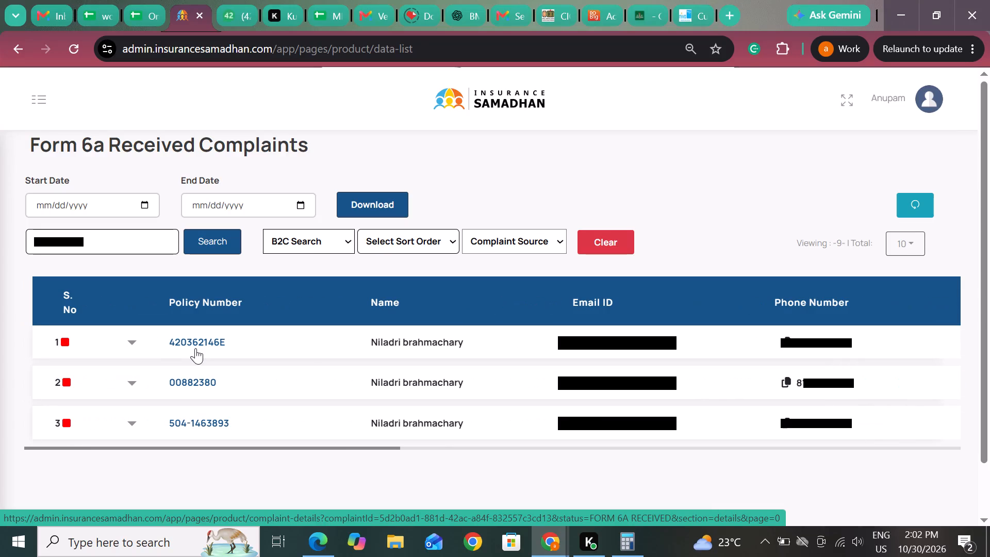
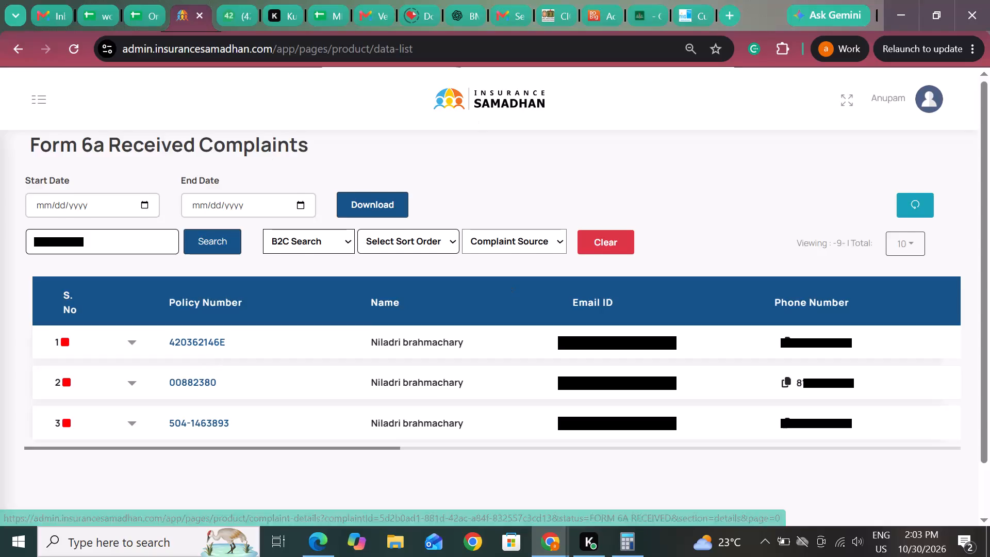
scroll(511, 299, "down", 3)
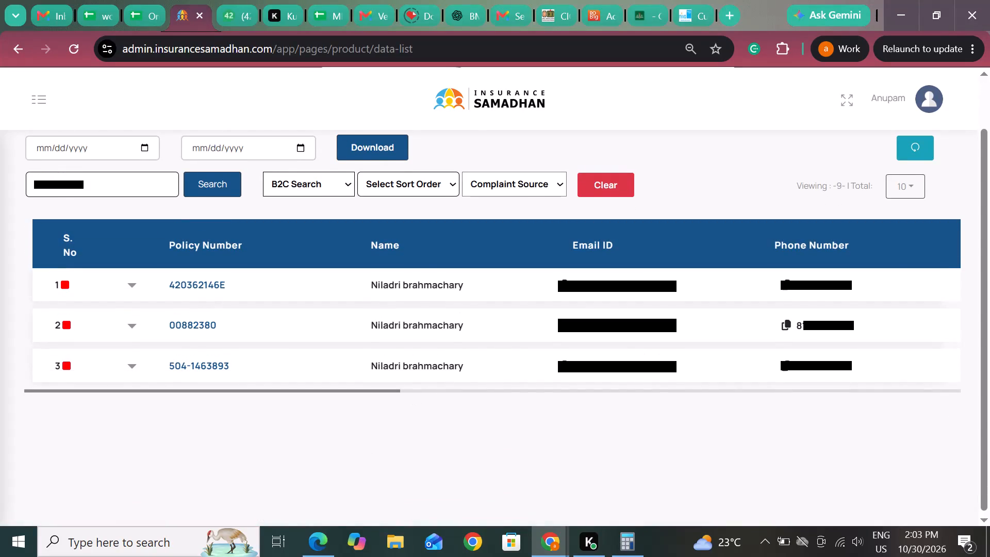
left_click(410, 390)
left_click_drag(410, 390, 285, 387)
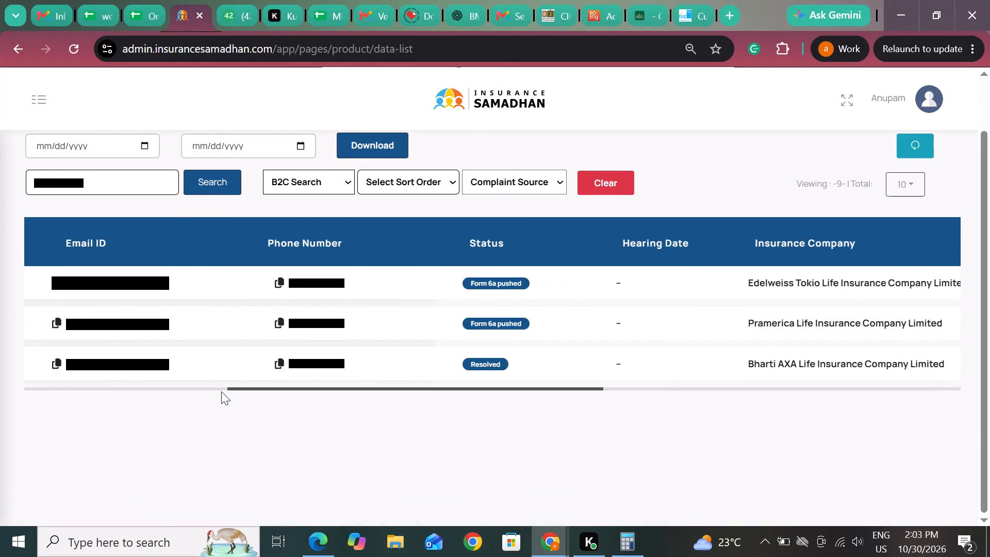
left_click(221, 391)
left_click(218, 384)
left_click(220, 388)
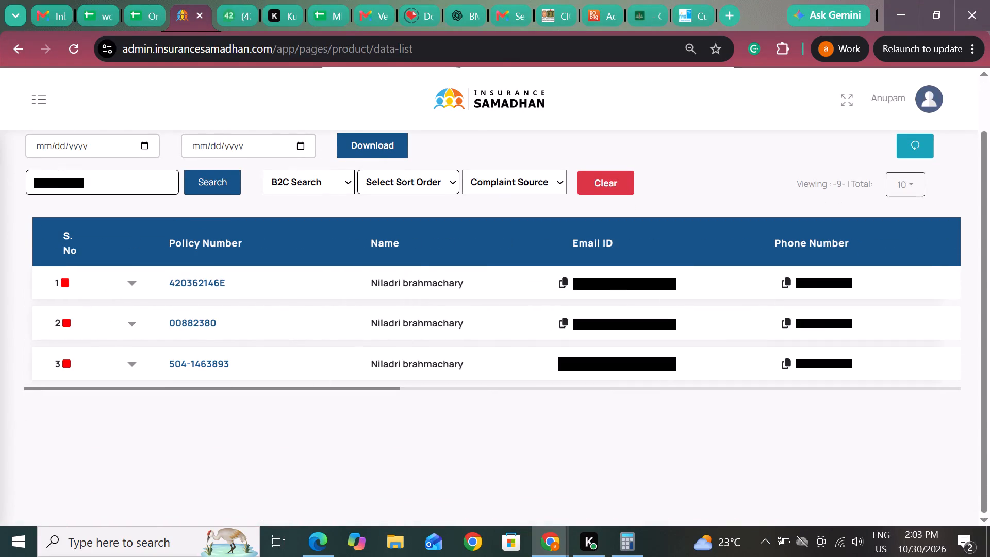
left_click(687, 302)
left_click(746, 289)
left_click(793, 327)
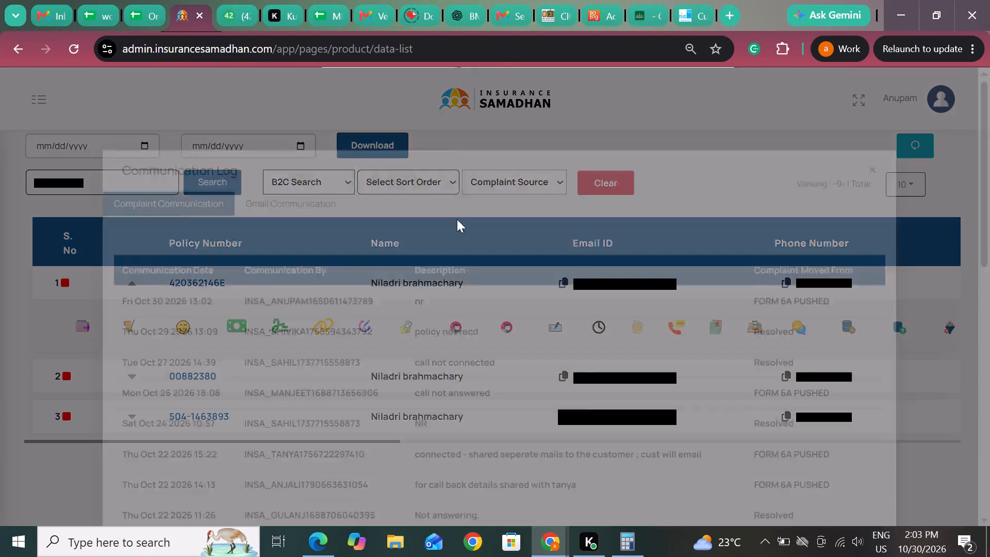
scroll(577, 262, "down", 11)
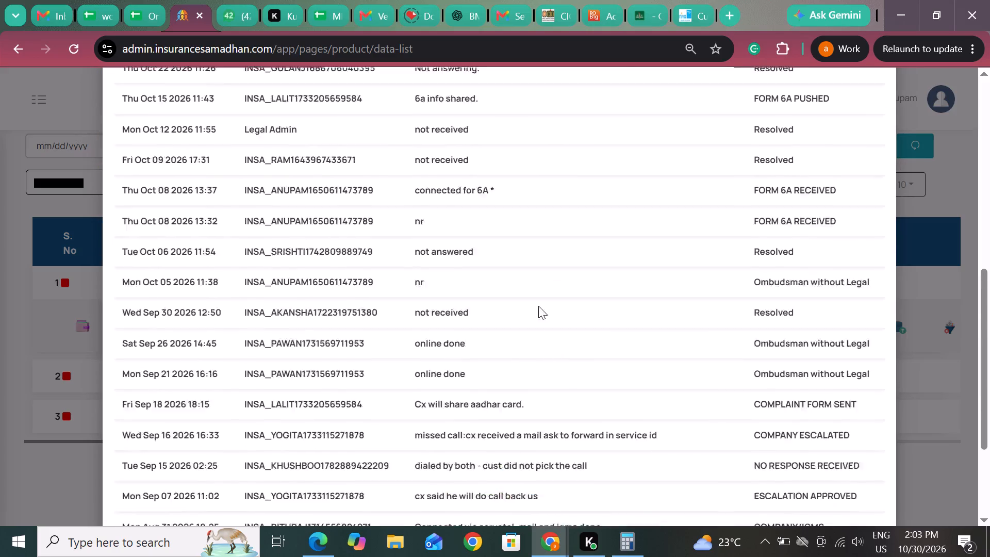
scroll(448, 307, "down", 11)
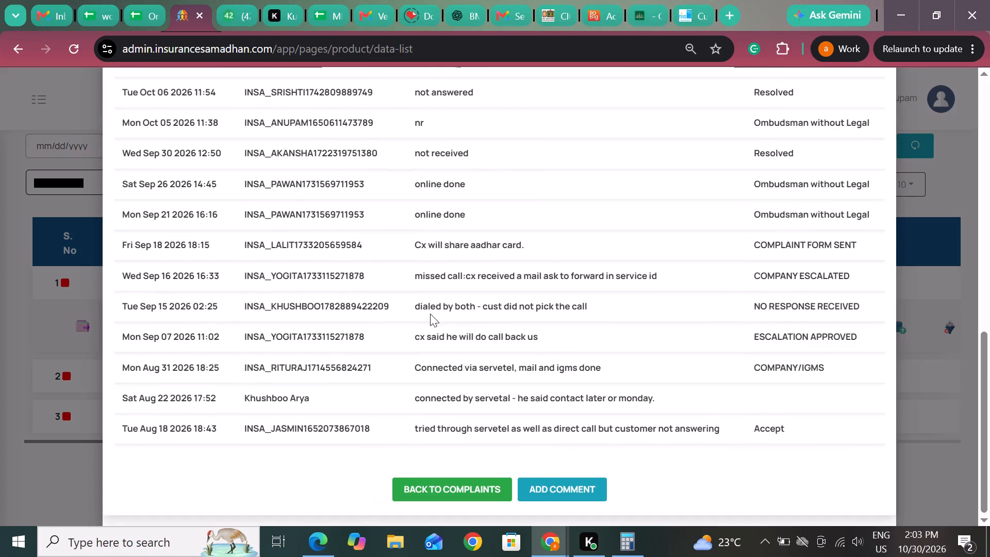
scroll(472, 264, "down", 6)
scroll(482, 339, "up", 16)
scroll(481, 341, "down", 9)
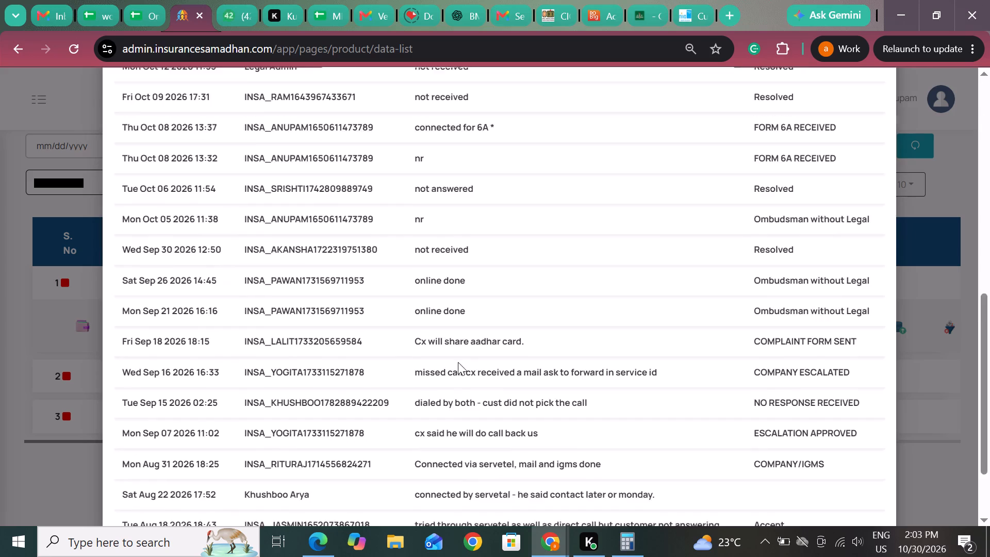
scroll(458, 362, "down", 5)
left_click(548, 493)
left_click(416, 386)
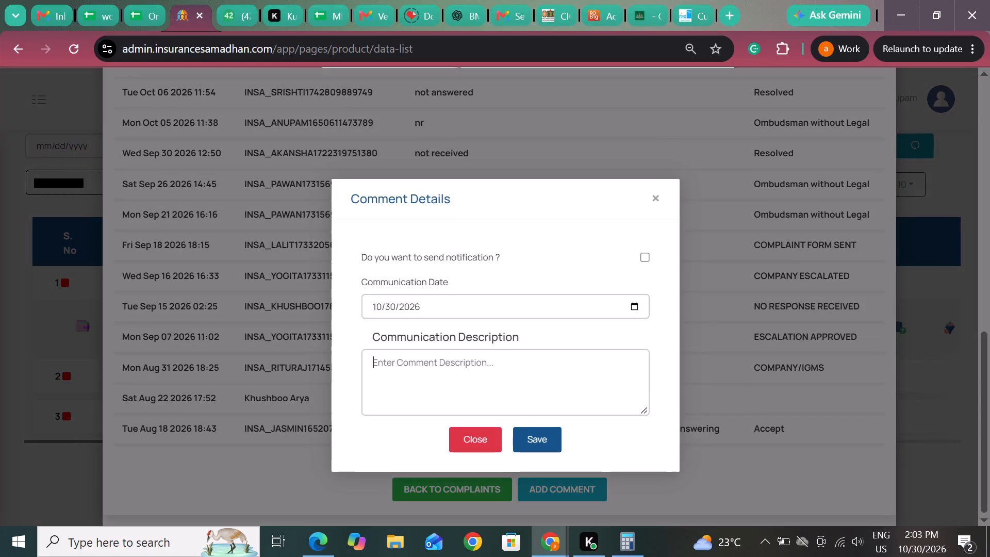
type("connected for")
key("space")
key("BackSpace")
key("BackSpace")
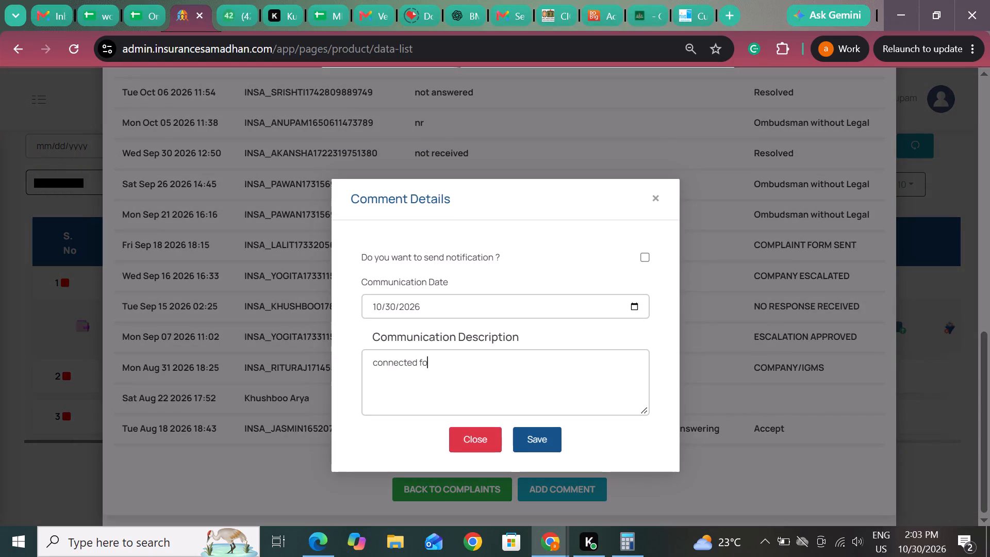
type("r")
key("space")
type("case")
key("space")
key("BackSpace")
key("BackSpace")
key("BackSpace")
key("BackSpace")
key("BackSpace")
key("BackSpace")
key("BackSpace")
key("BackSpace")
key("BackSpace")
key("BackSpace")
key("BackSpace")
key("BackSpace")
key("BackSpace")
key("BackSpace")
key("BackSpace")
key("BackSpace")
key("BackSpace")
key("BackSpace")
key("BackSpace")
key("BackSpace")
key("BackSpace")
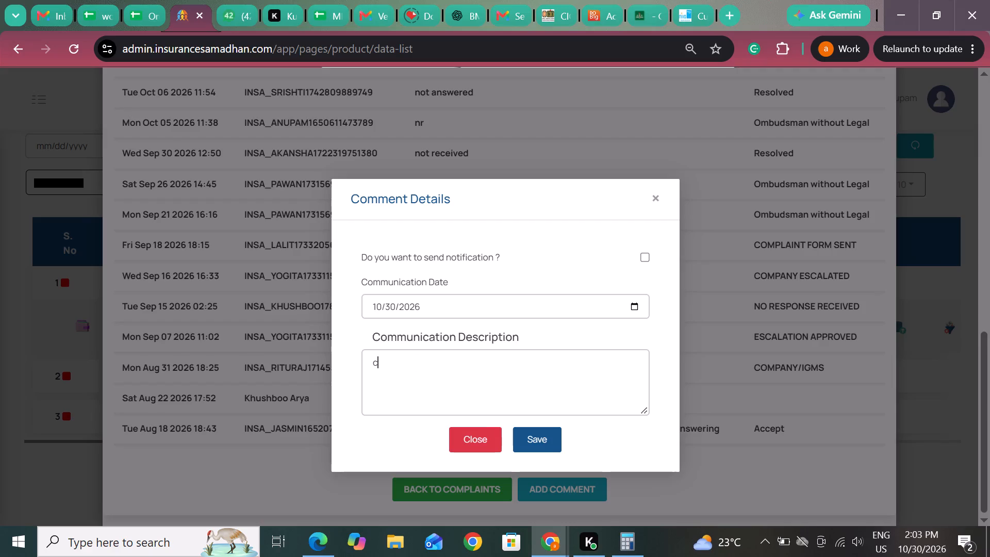
type("cx will")
key("space")
type("submit 6A")
key("space")
key("Tab")
key("Tab")
key("Return")
scroll(416, 386, "up", 12)
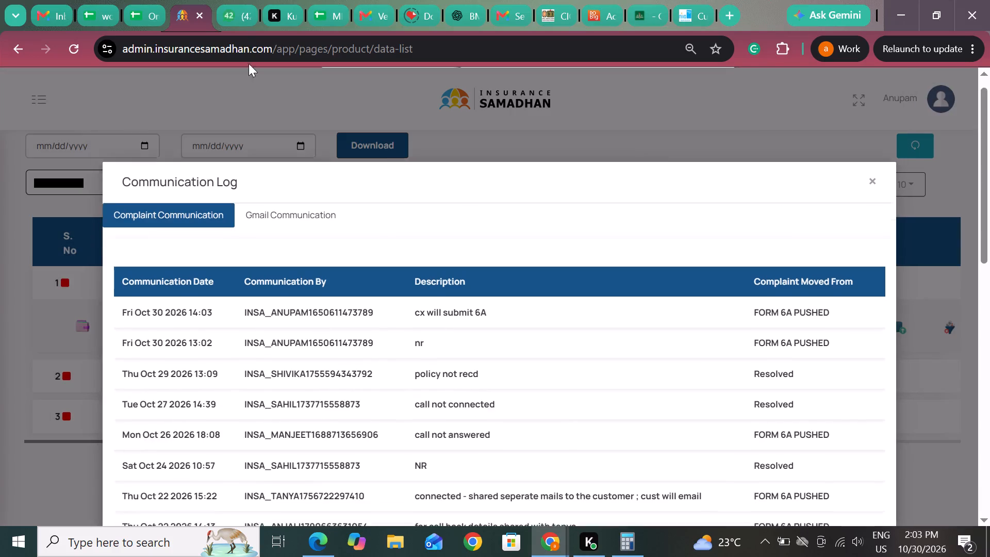
scroll(218, 89, "up", 3)
left_click(166, 110)
left_click(89, 15)
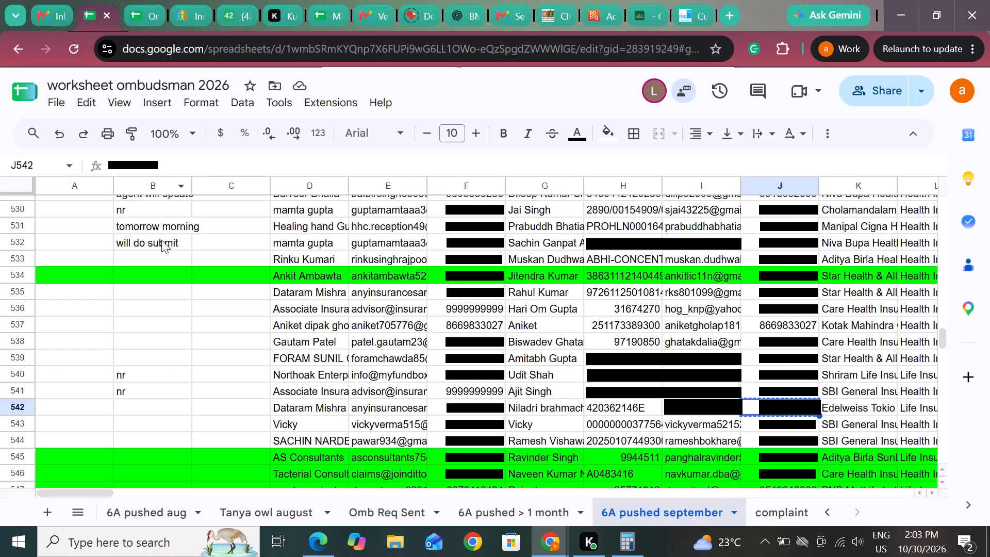
left_click(152, 405)
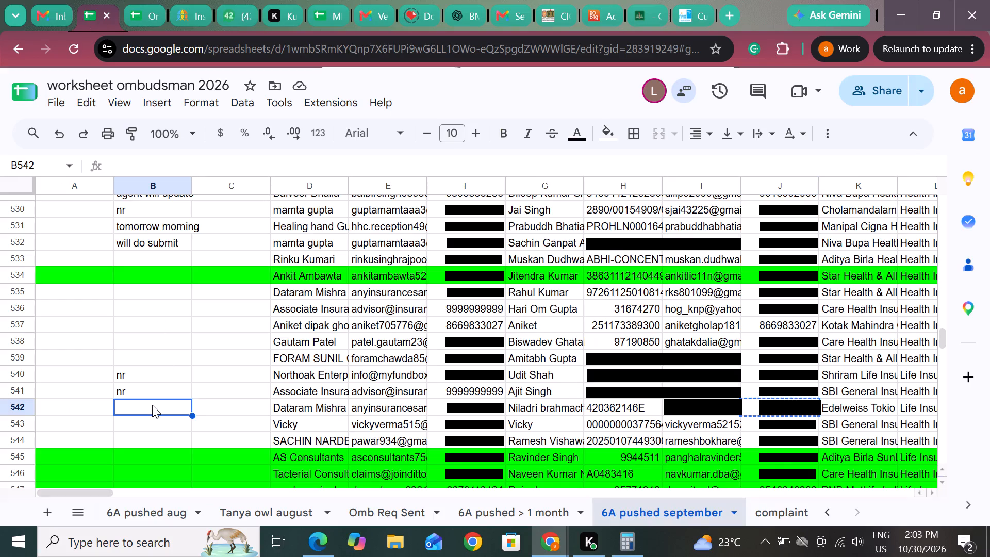
type("wi")
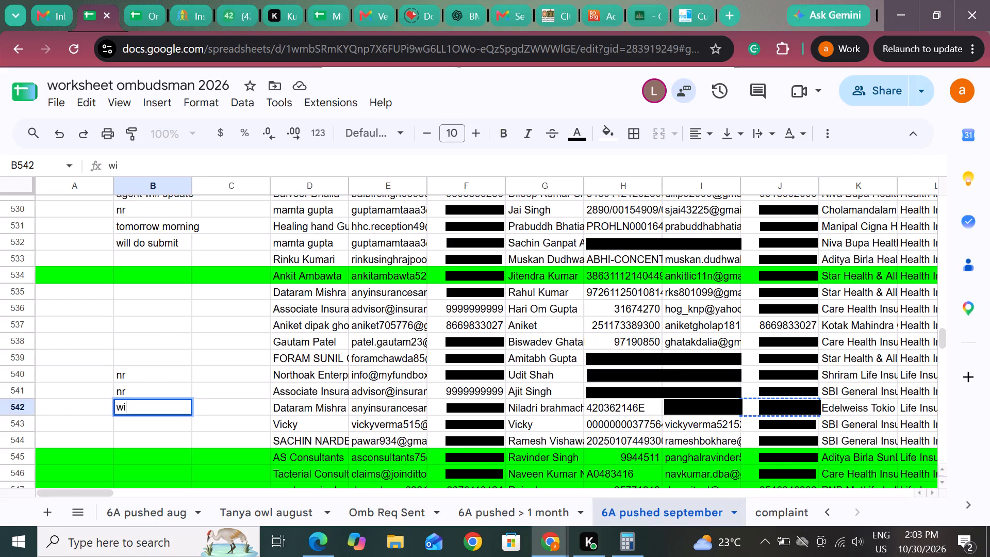
key("l")
type("l do submit")
key("space")
key("Return")
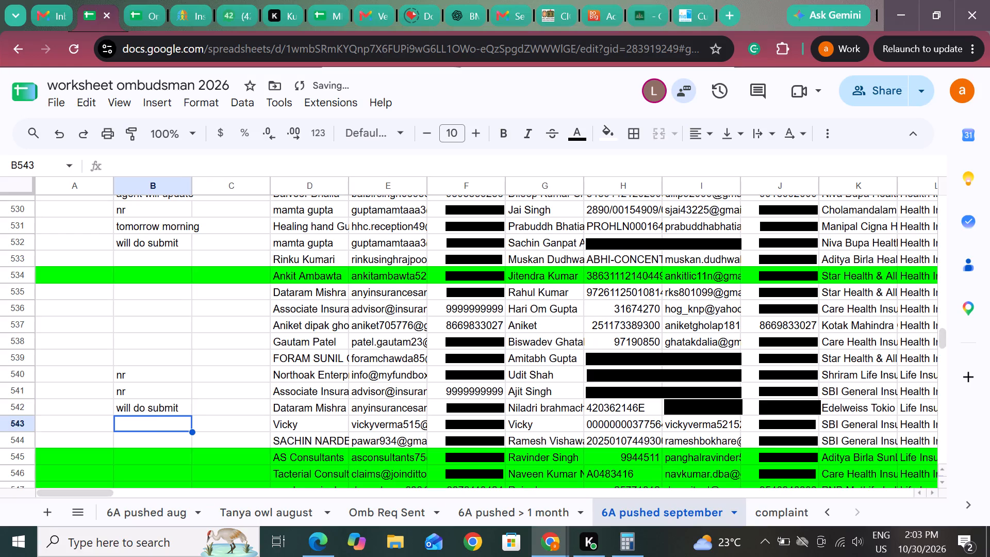
Switch to the Smartflo cloud phone and set the agent availability to Busy.
left_click(592, 26)
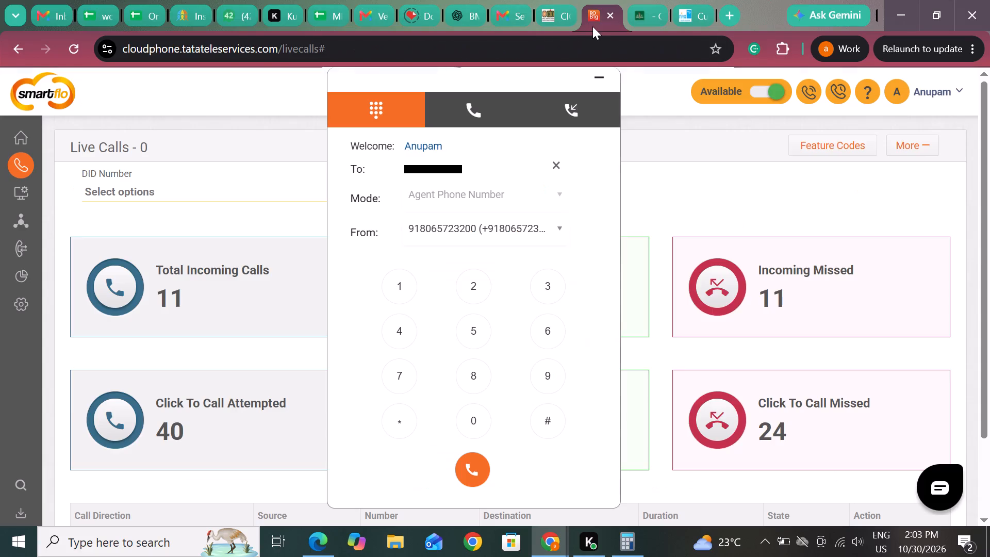
left_click(761, 90)
scroll(366, 196, "up", 6)
left_click(180, 25)
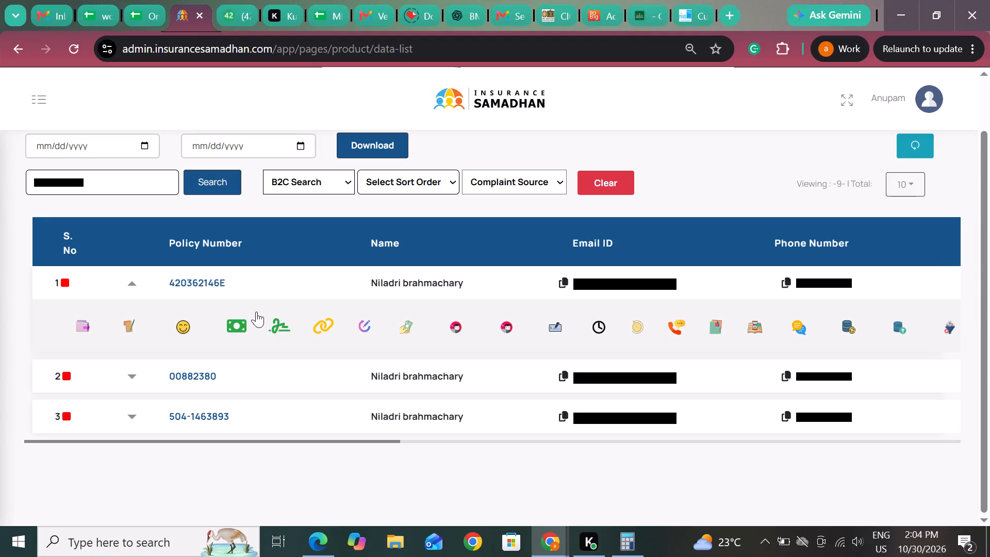
left_click(603, 24)
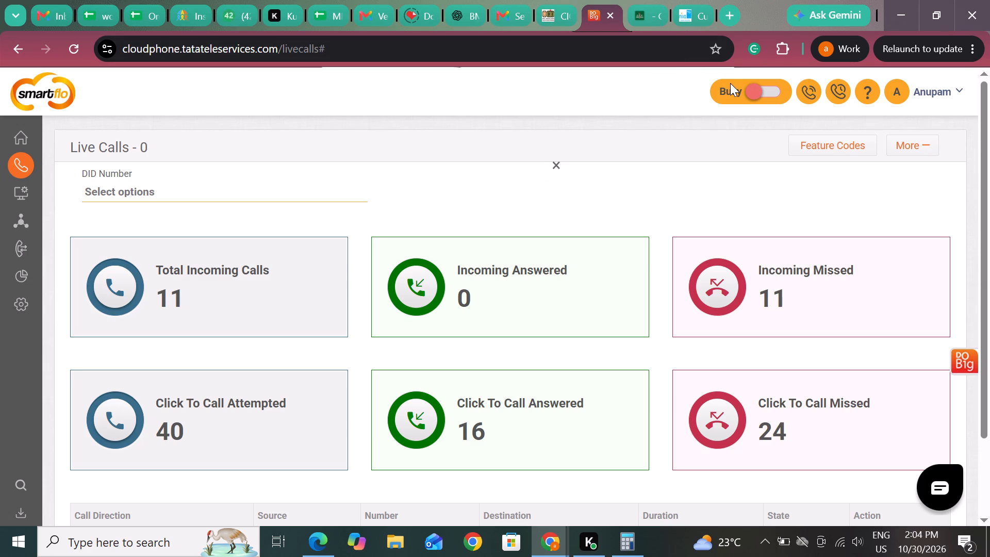